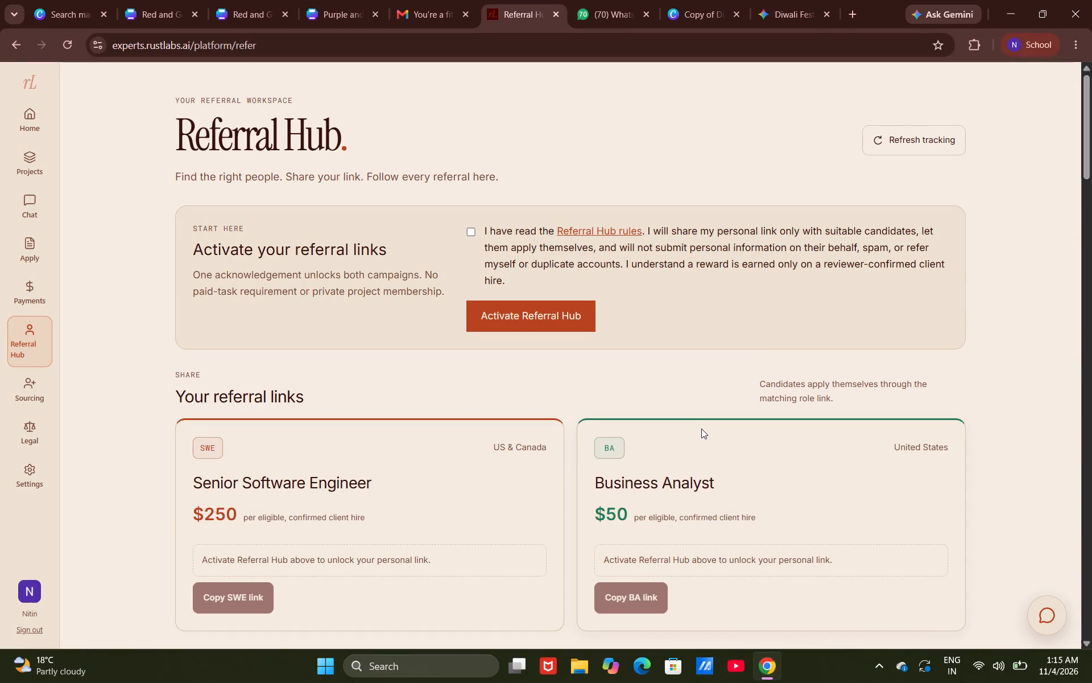
scroll(701, 429, "down", 2)
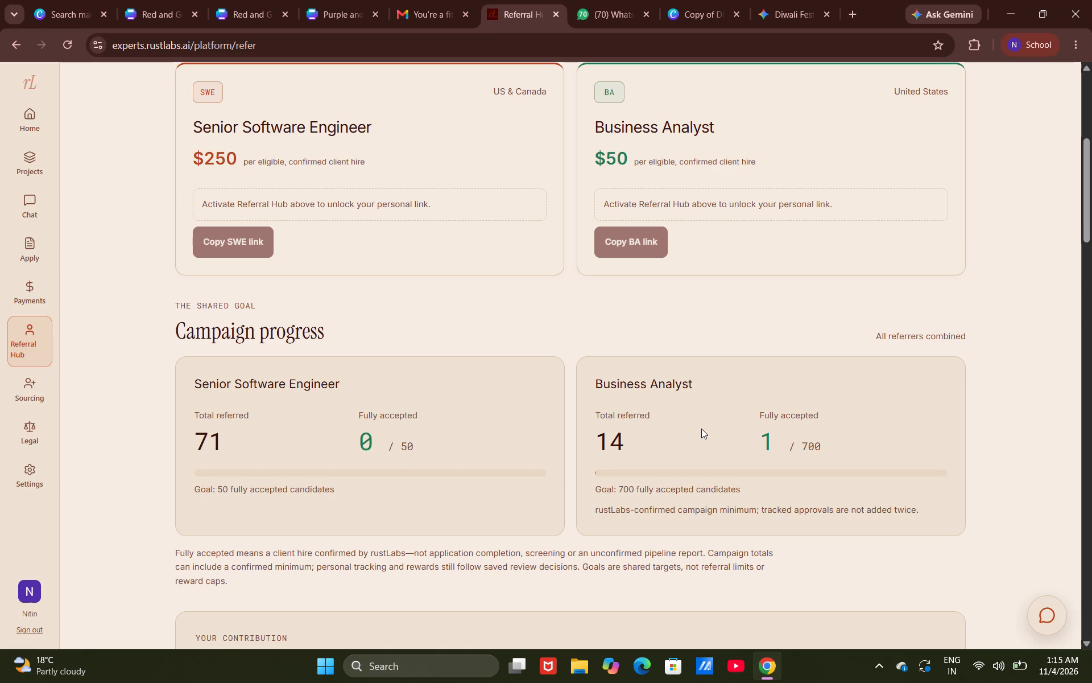
scroll(701, 429, "down", 4)
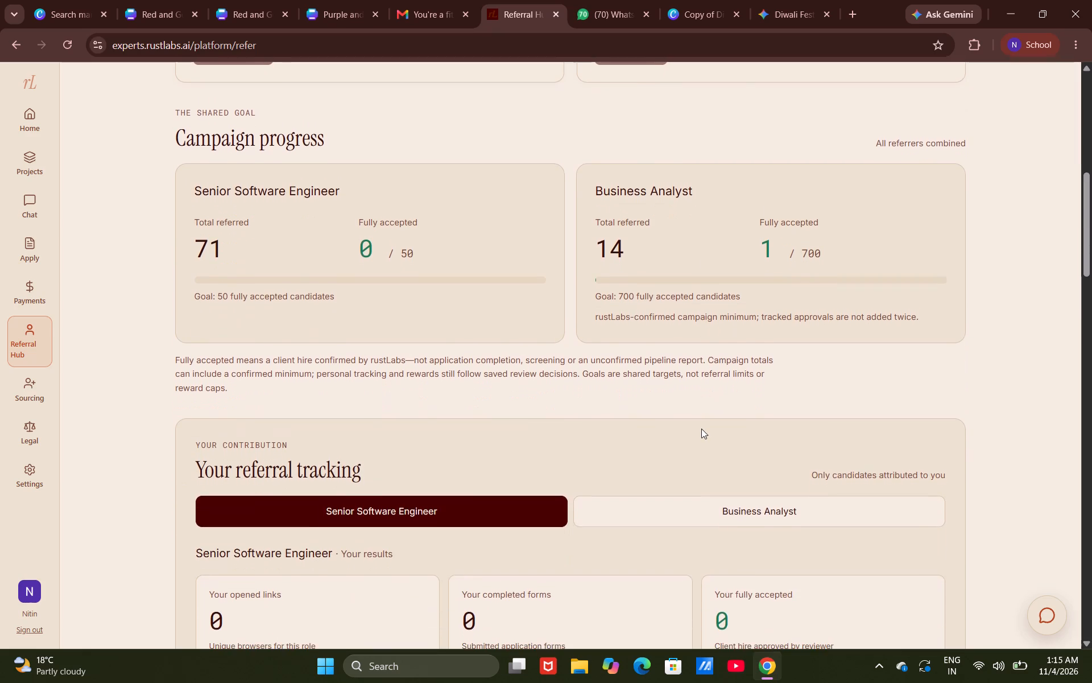
scroll(701, 429, "down", 2)
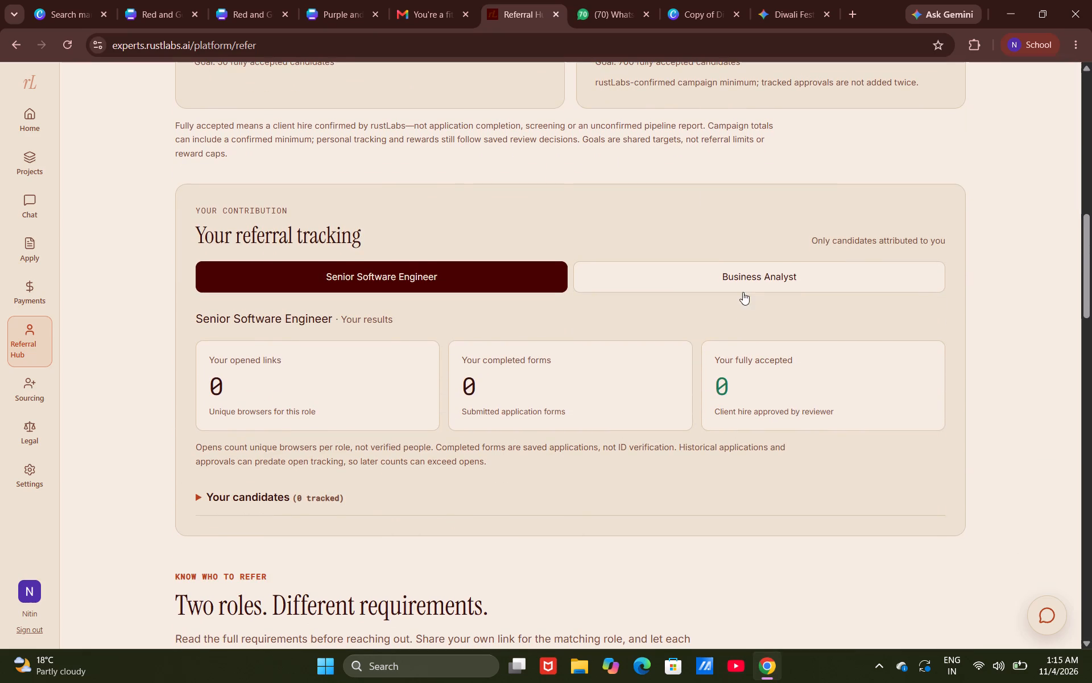
left_click(755, 264)
left_click(506, 285)
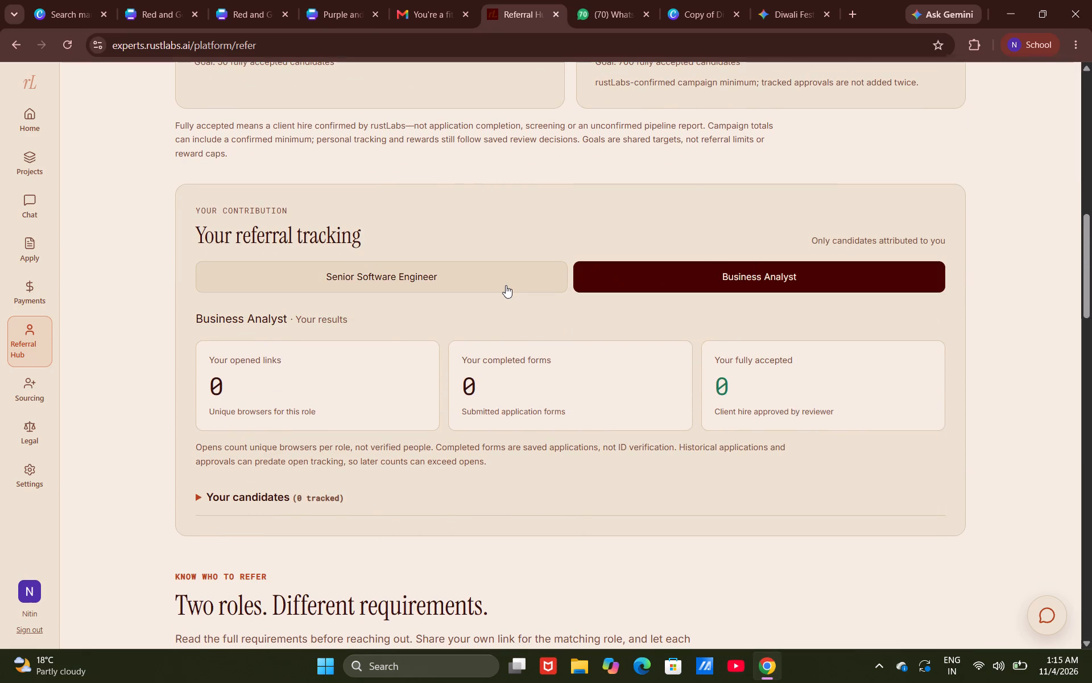
scroll(416, 466, "down", 4)
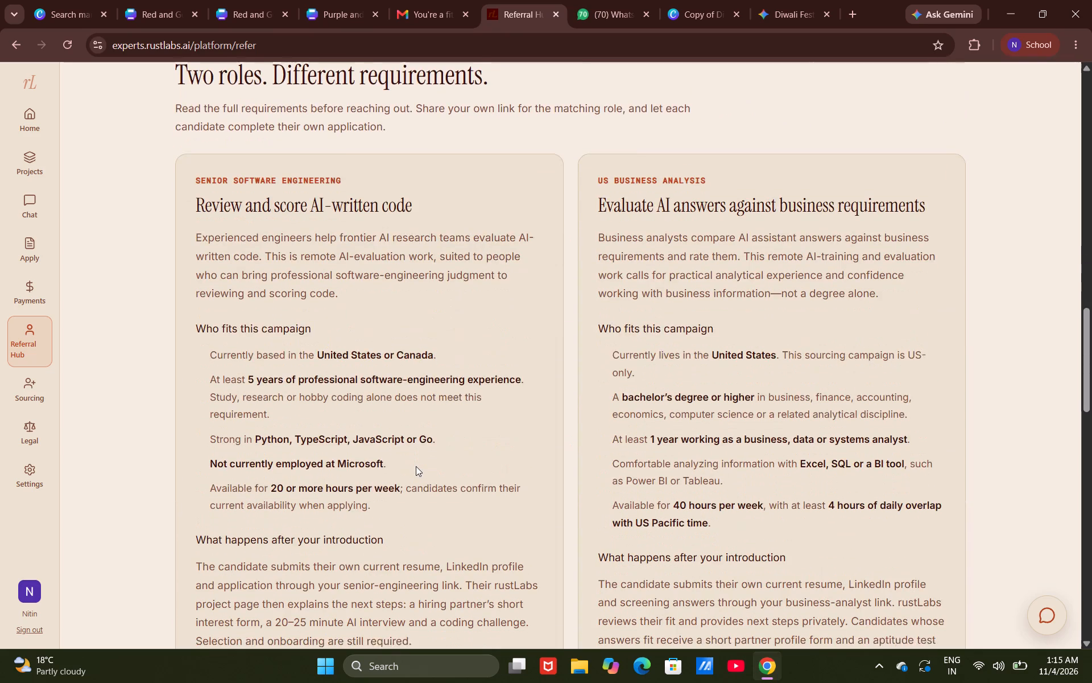
scroll(416, 466, "down", 1)
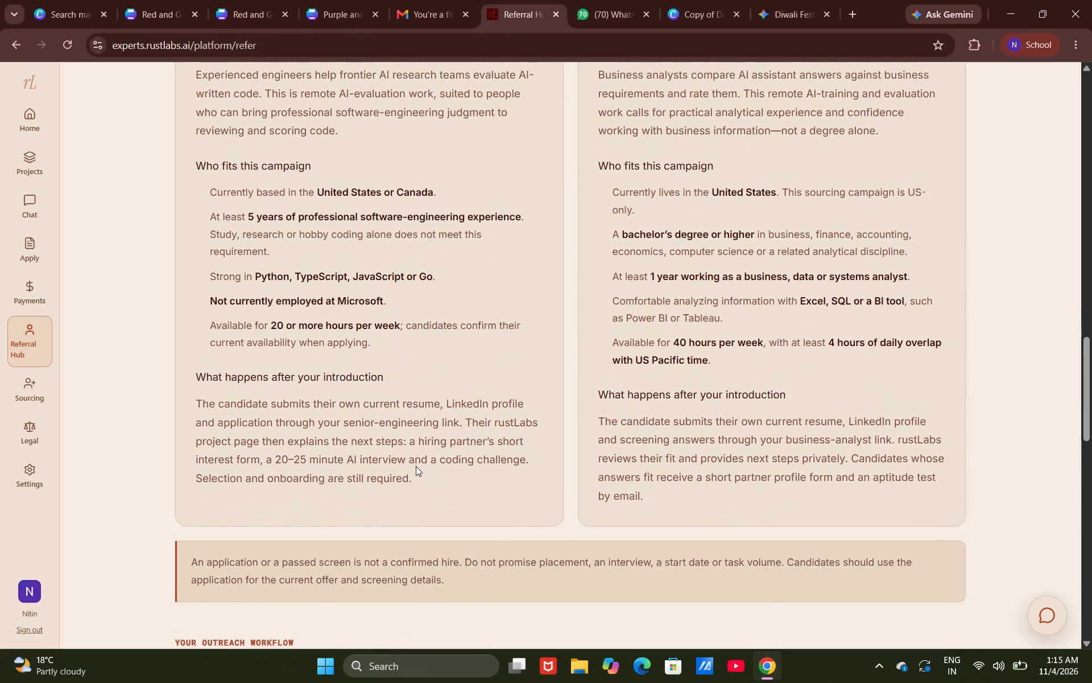
scroll(416, 466, "down", 2)
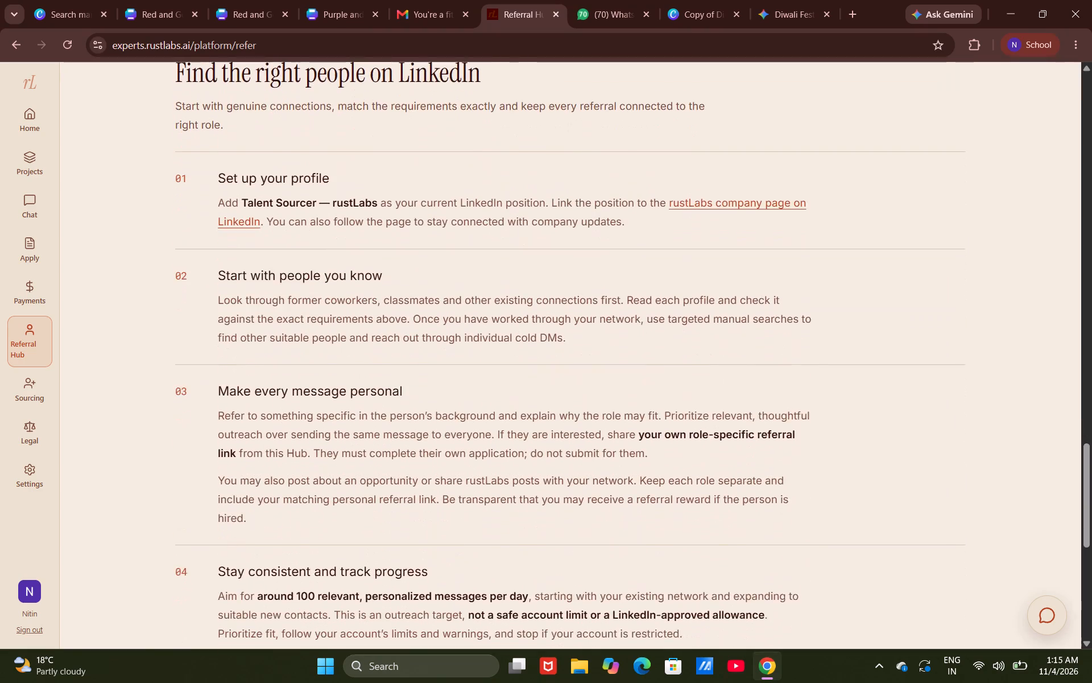
scroll(416, 466, "down", 1)
scroll(416, 466, "up", 6)
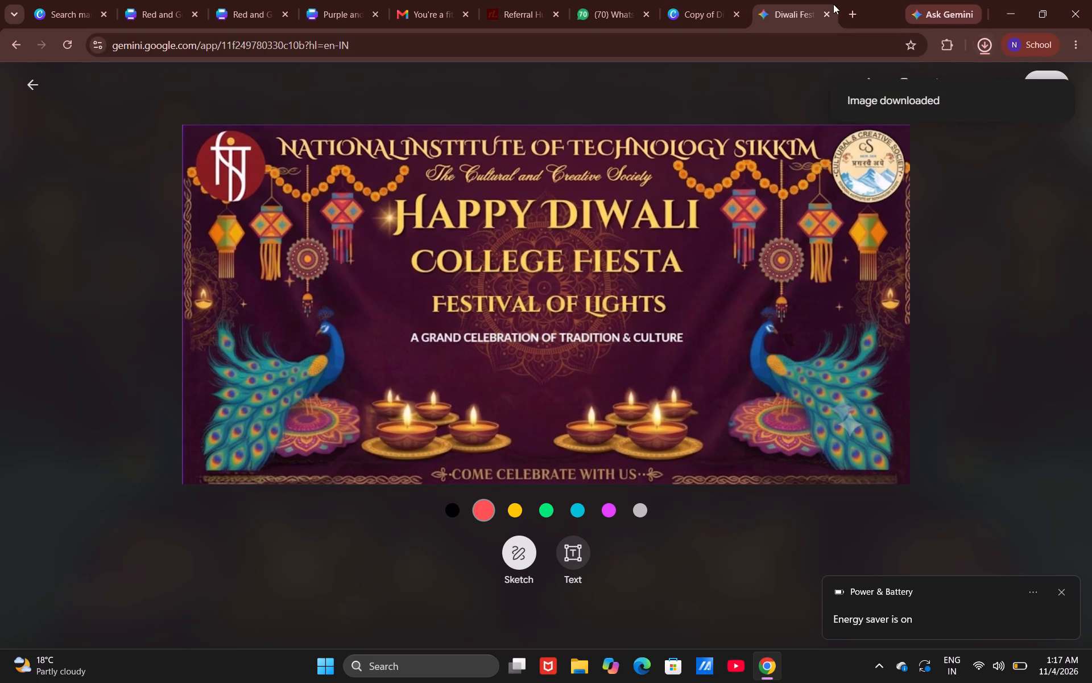
Switch to the Red and Gold Illustrated Diwali Banner Landscape design in Canva and upload today's Gemini_Generated_Image PNG from Downloads.
left_click(704, 0)
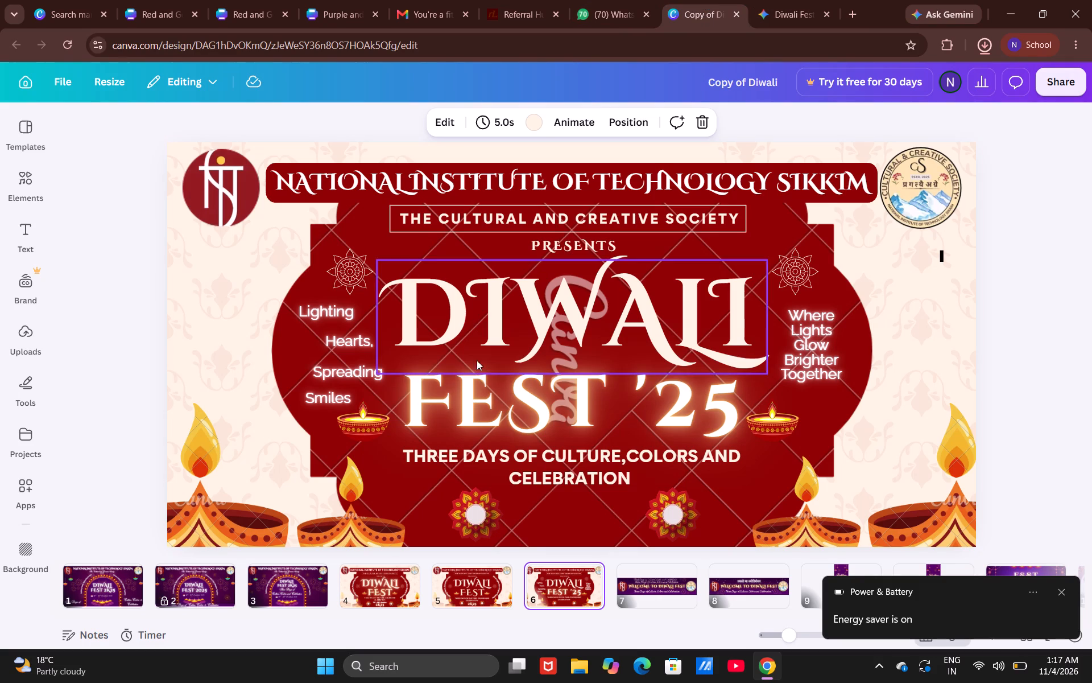
left_click(177, 0)
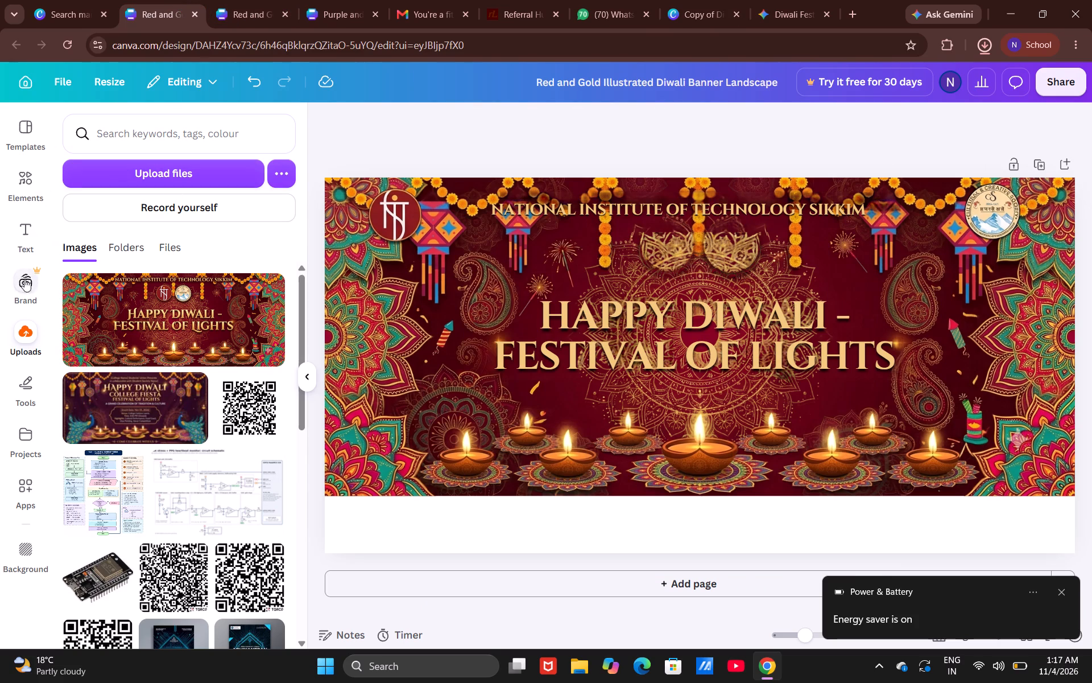
left_click(26, 345)
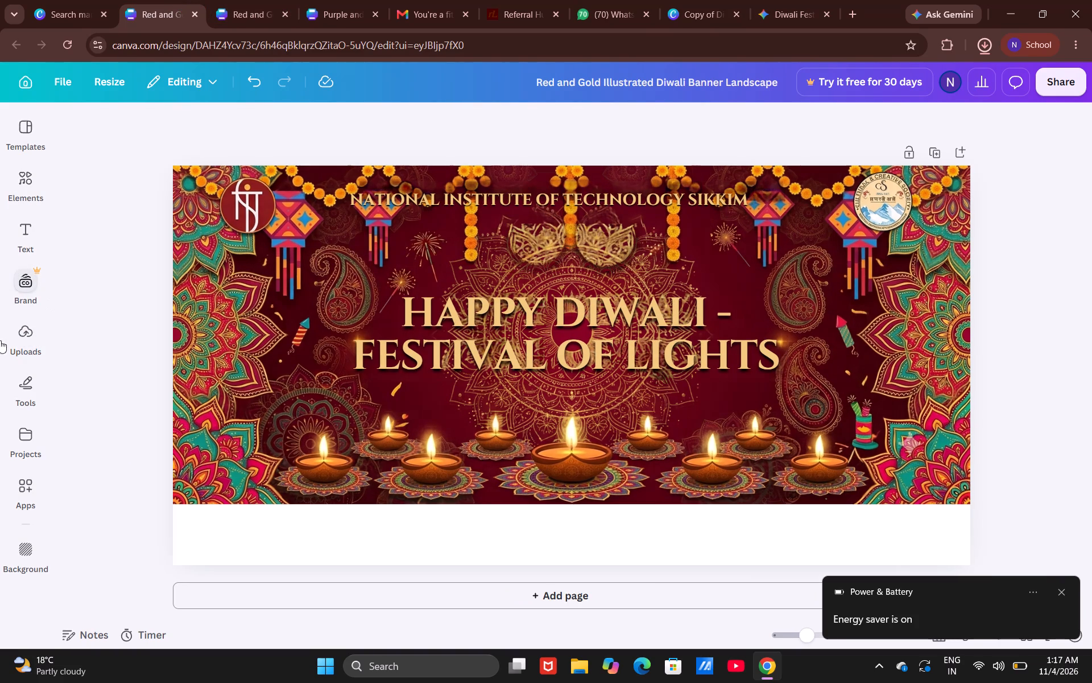
left_click(7, 342)
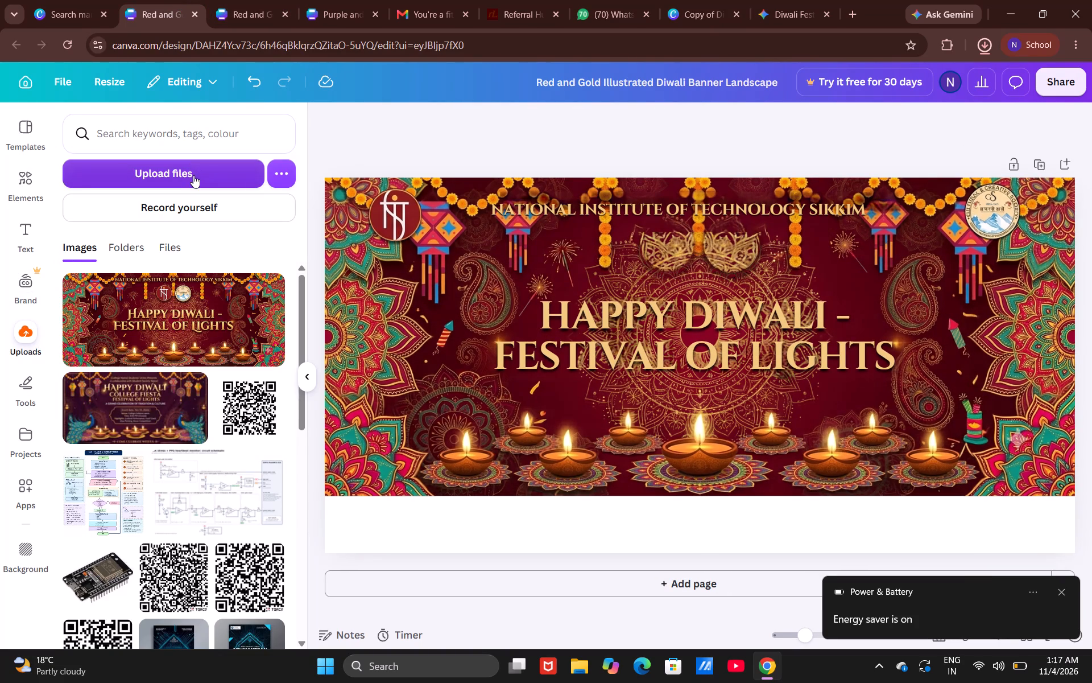
left_click(193, 175)
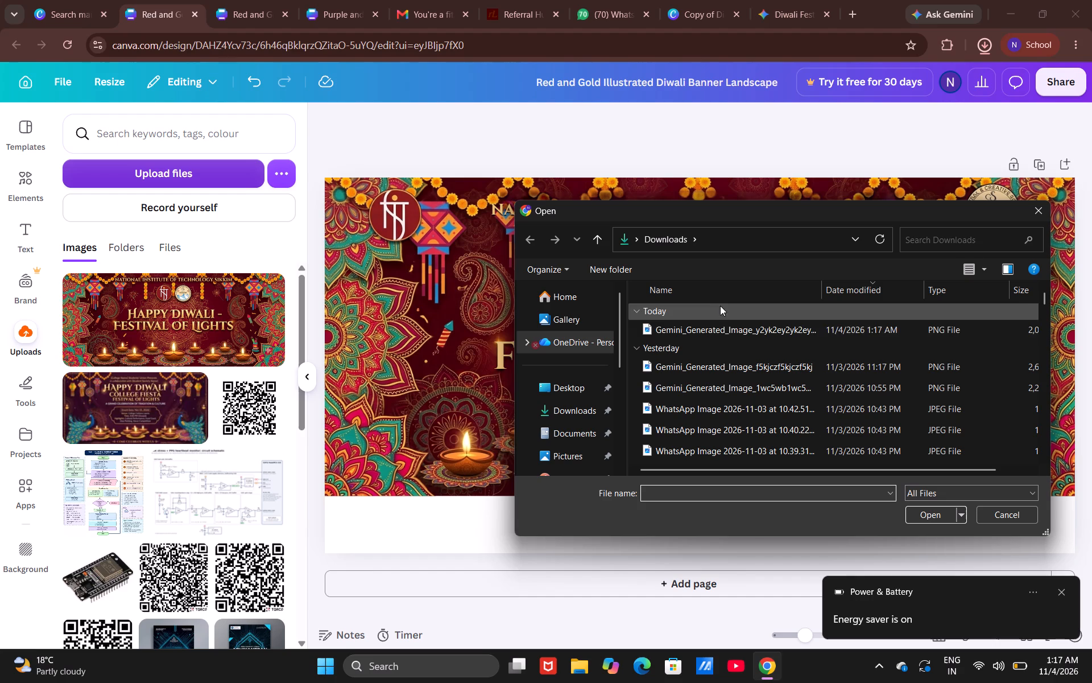
left_click(722, 326)
key("Return")
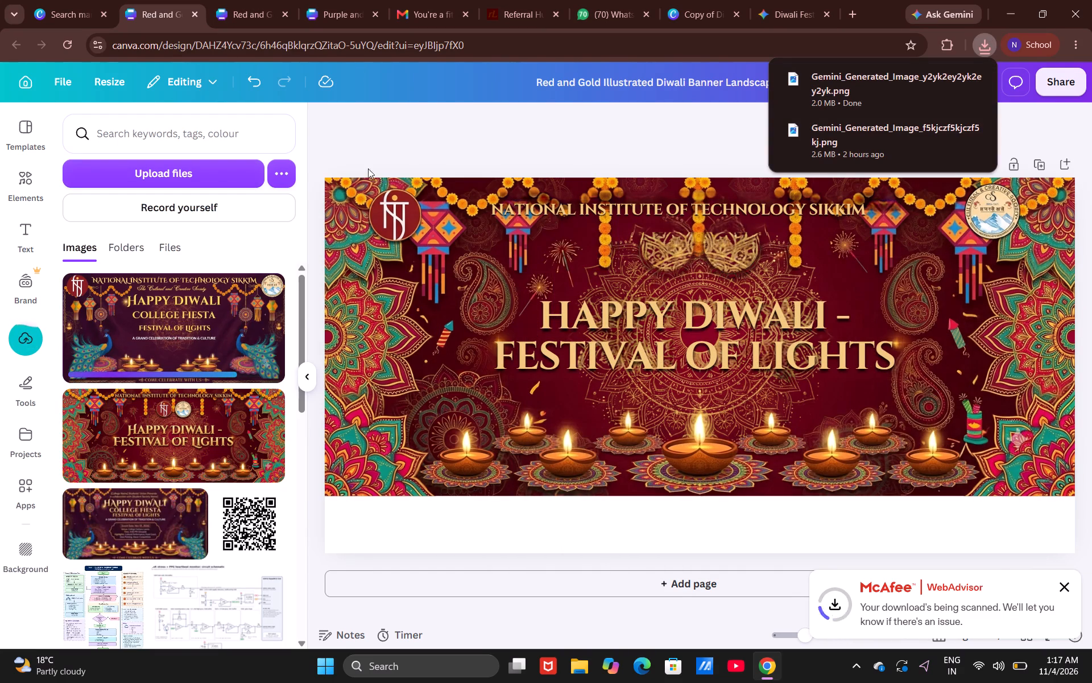
Delete all elements of the existing red Happy Diwali – Festival of Lights banner from the page.
left_click_drag(327, 156, 744, 419)
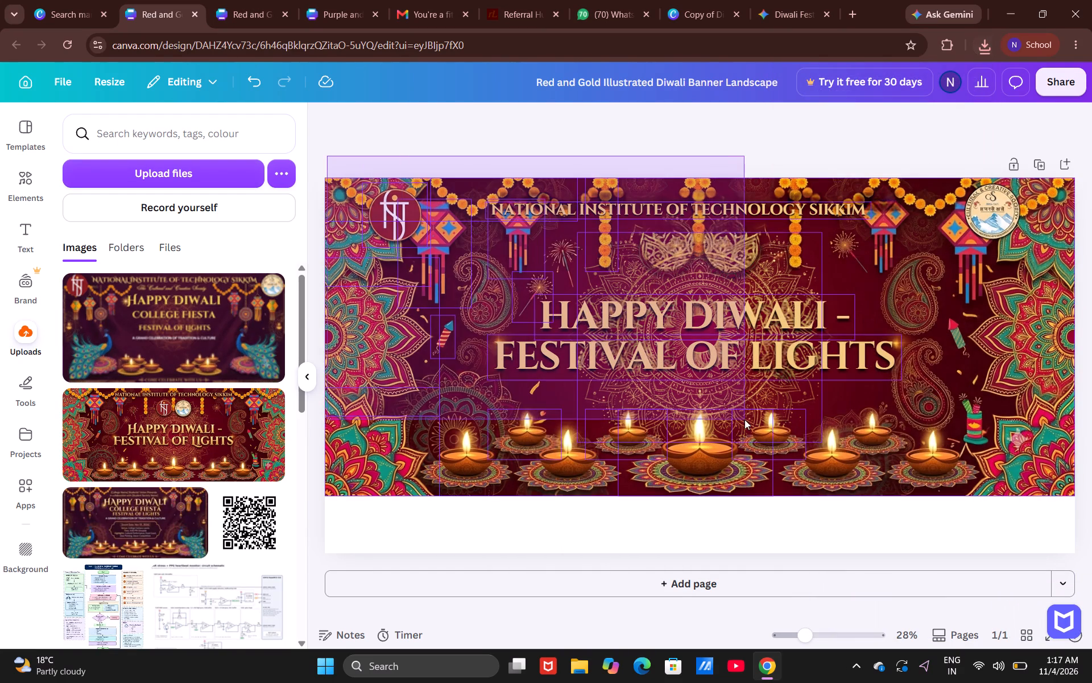
left_click_drag(744, 419, 1091, 508)
key("BackSpace")
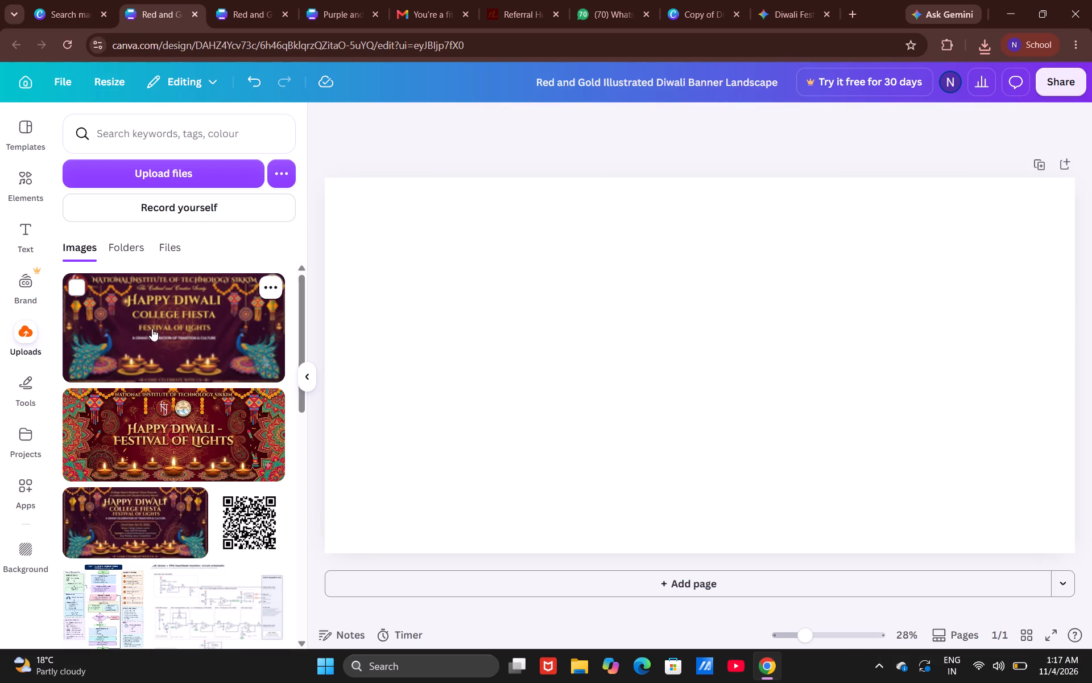
Place the newly uploaded peacock Diwali banner on the empty page and enlarge it to about 1,006 × 497 to cover the page.
left_click(152, 328)
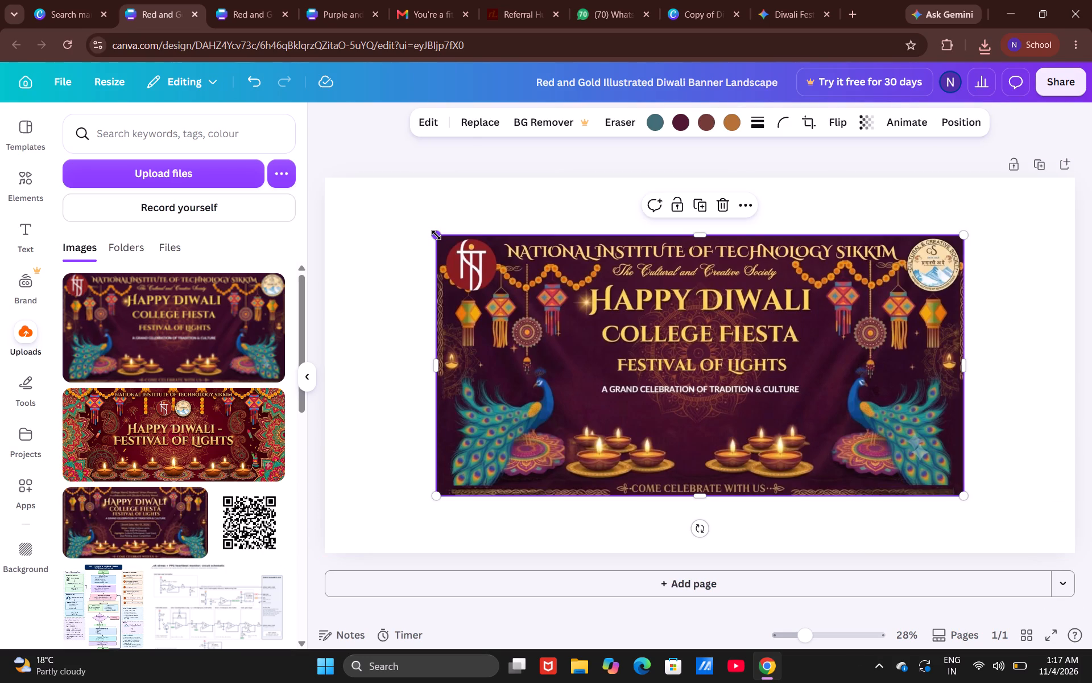
left_click_drag(436, 235, 311, 204)
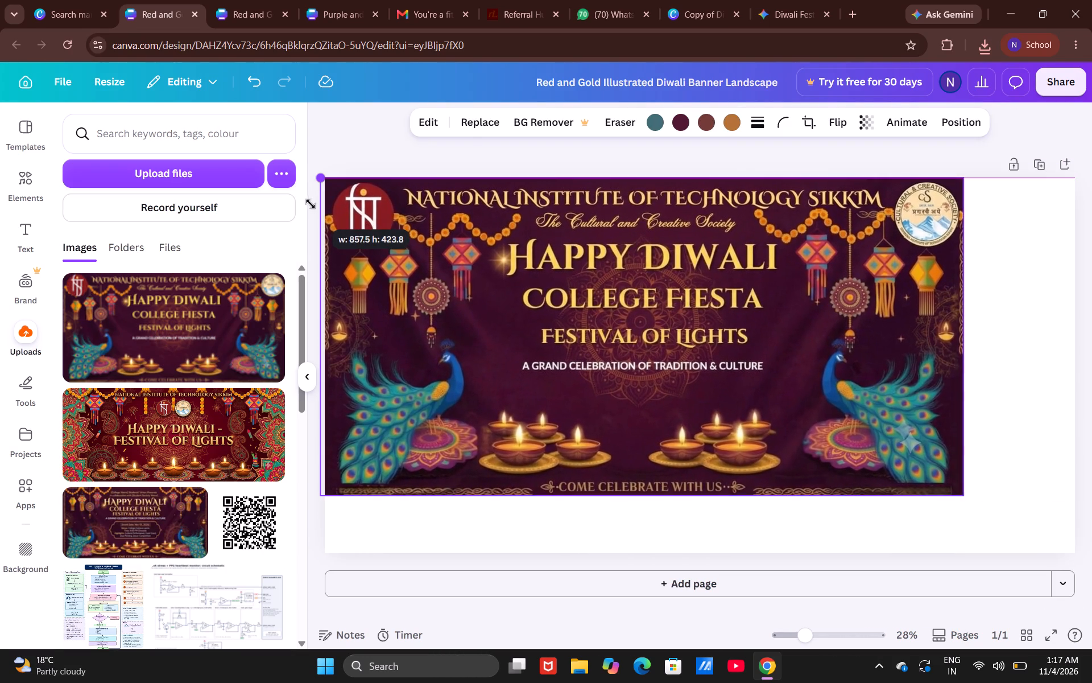
left_click_drag(311, 204, 312, 199)
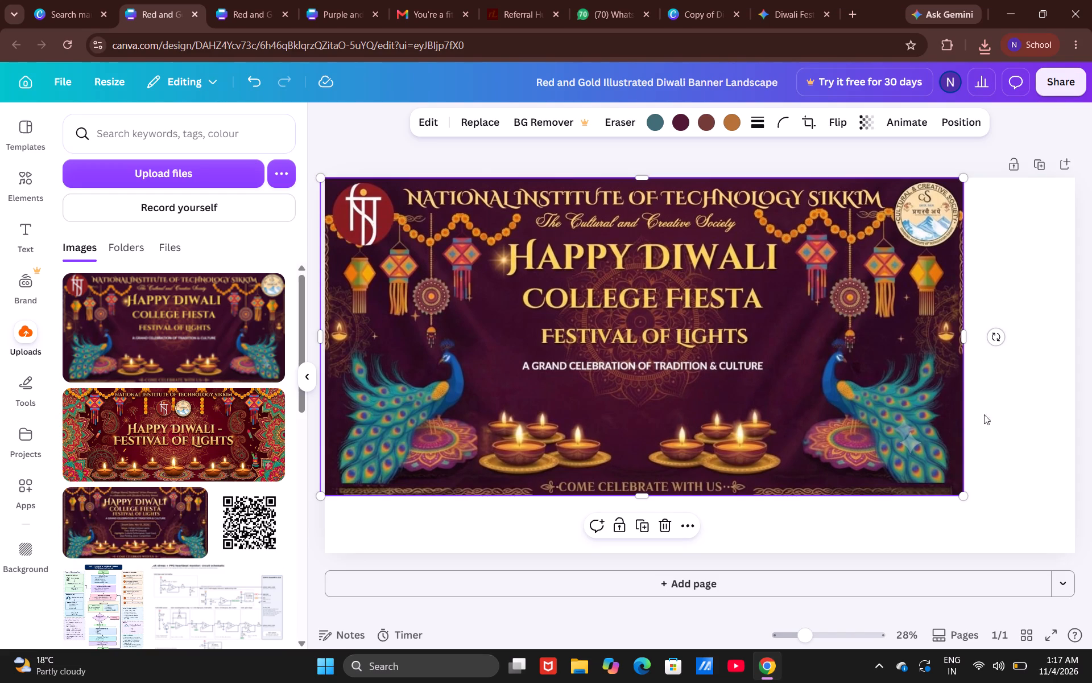
left_click_drag(963, 496, 998, 520)
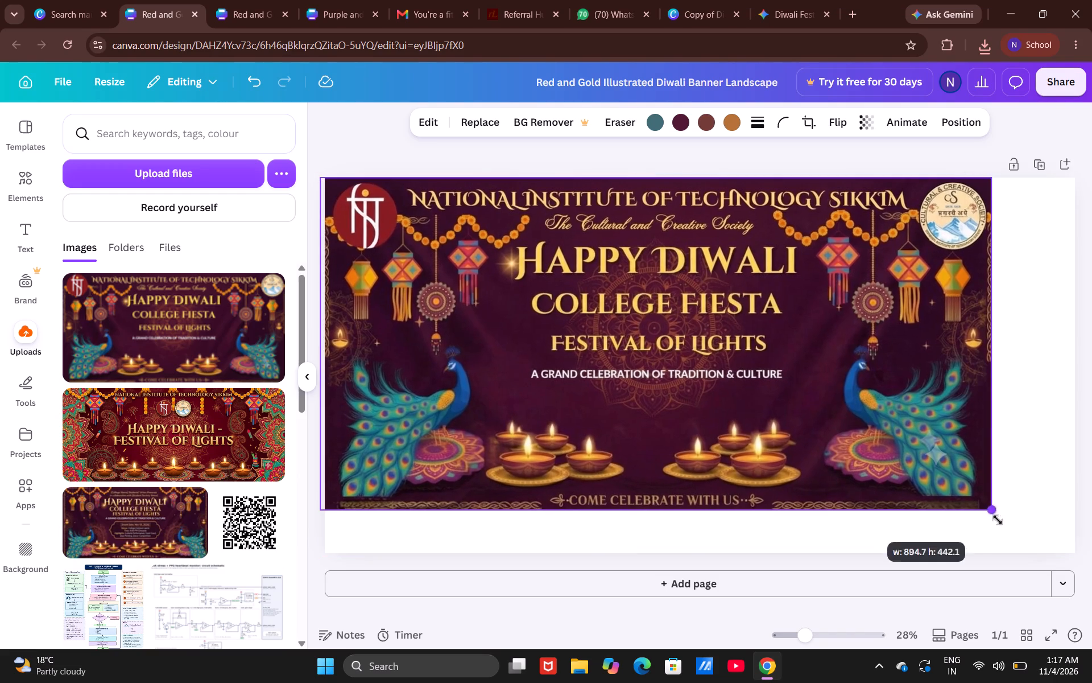
left_click_drag(998, 520, 1078, 556)
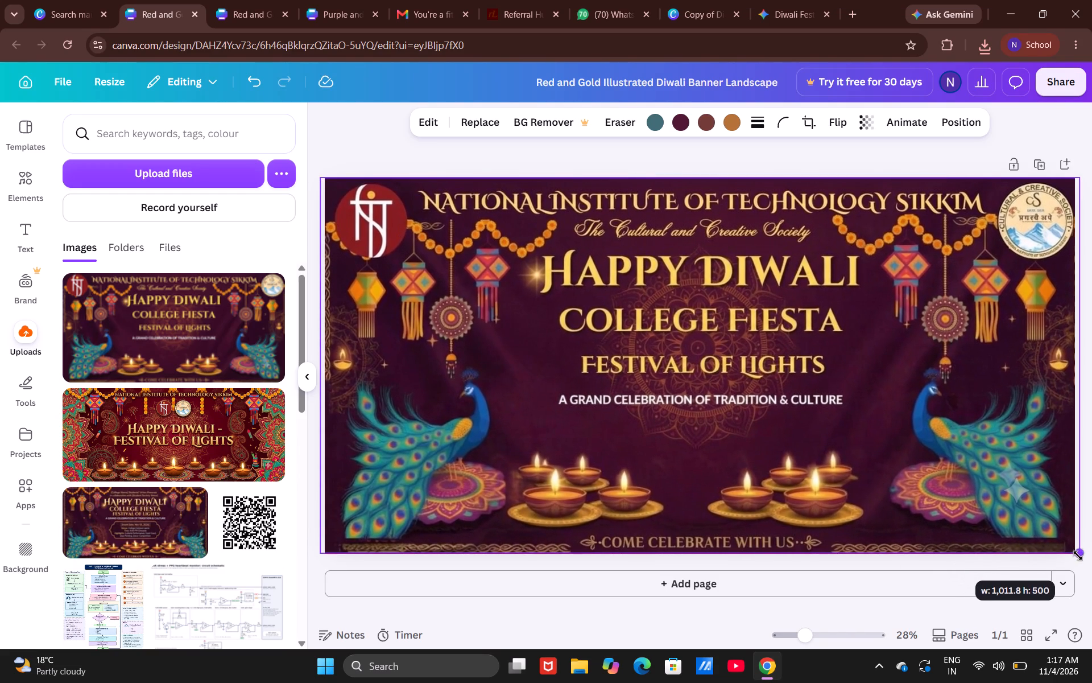
left_click_drag(1078, 556, 1068, 556)
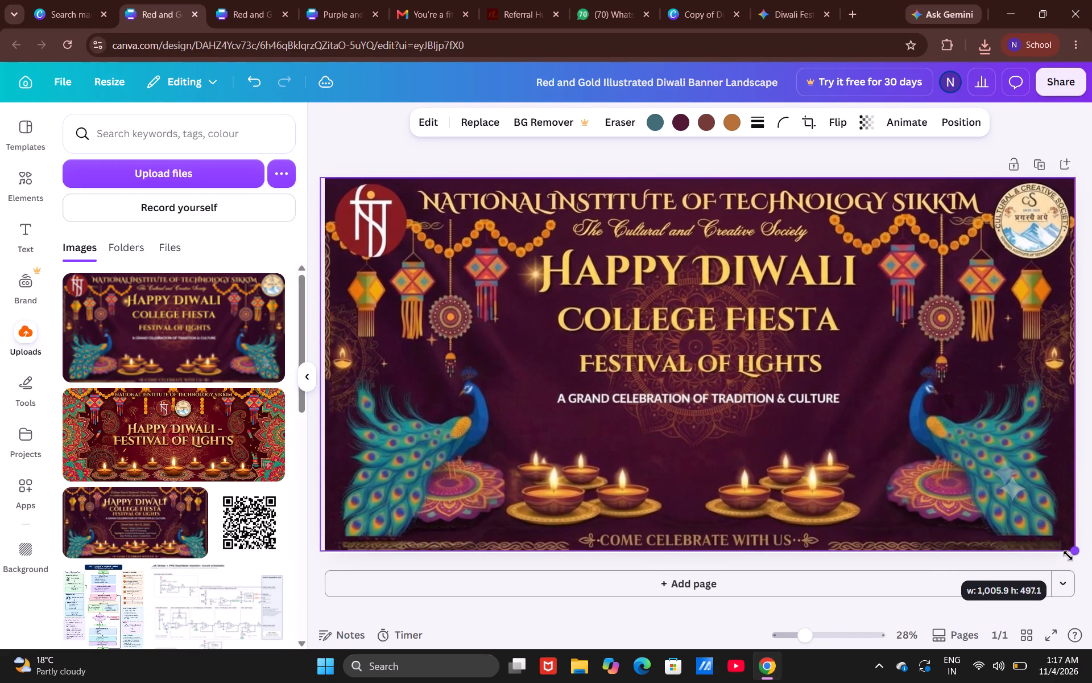
left_click_drag(1068, 556, 1076, 554)
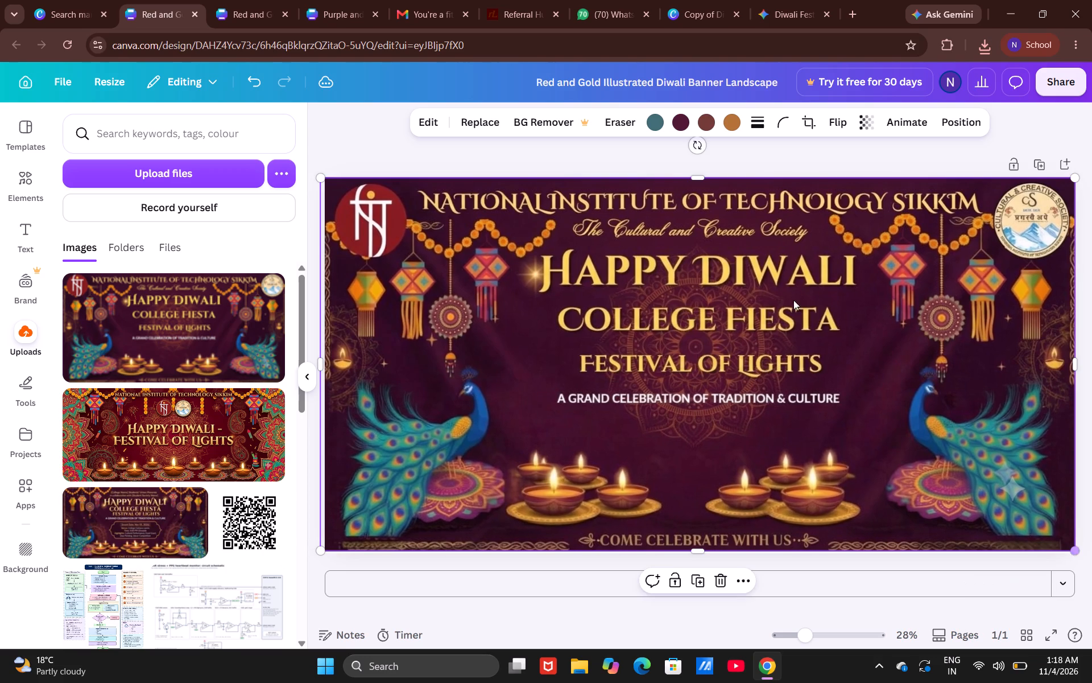
Split the placed banner image into editable layers with Magic Layers.
left_click(433, 135)
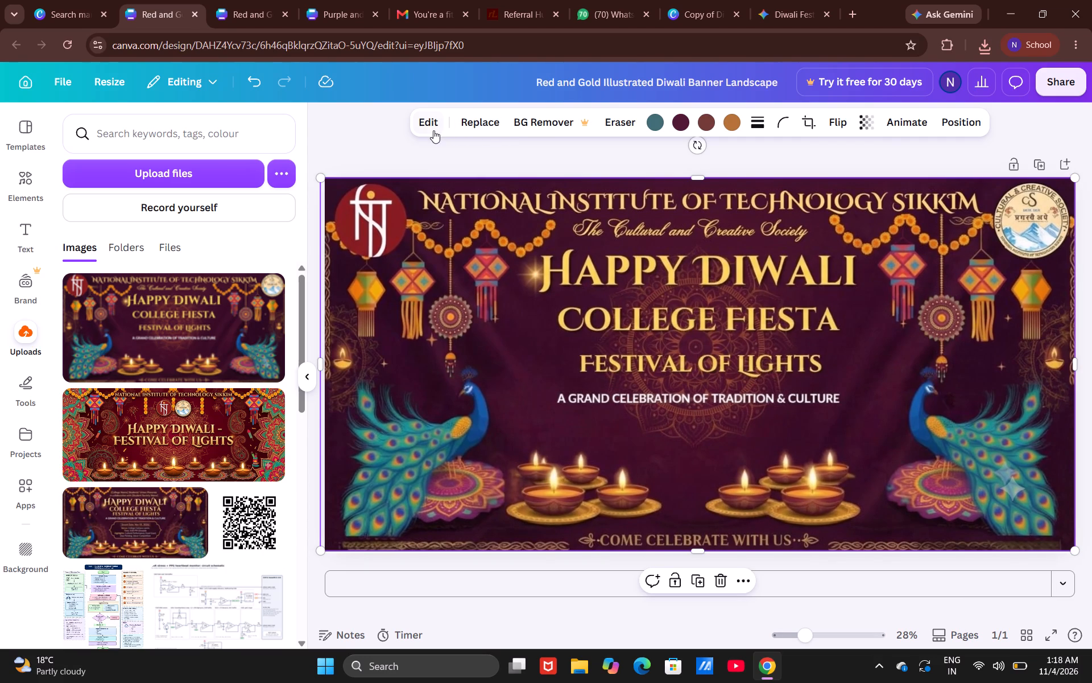
left_click(435, 125)
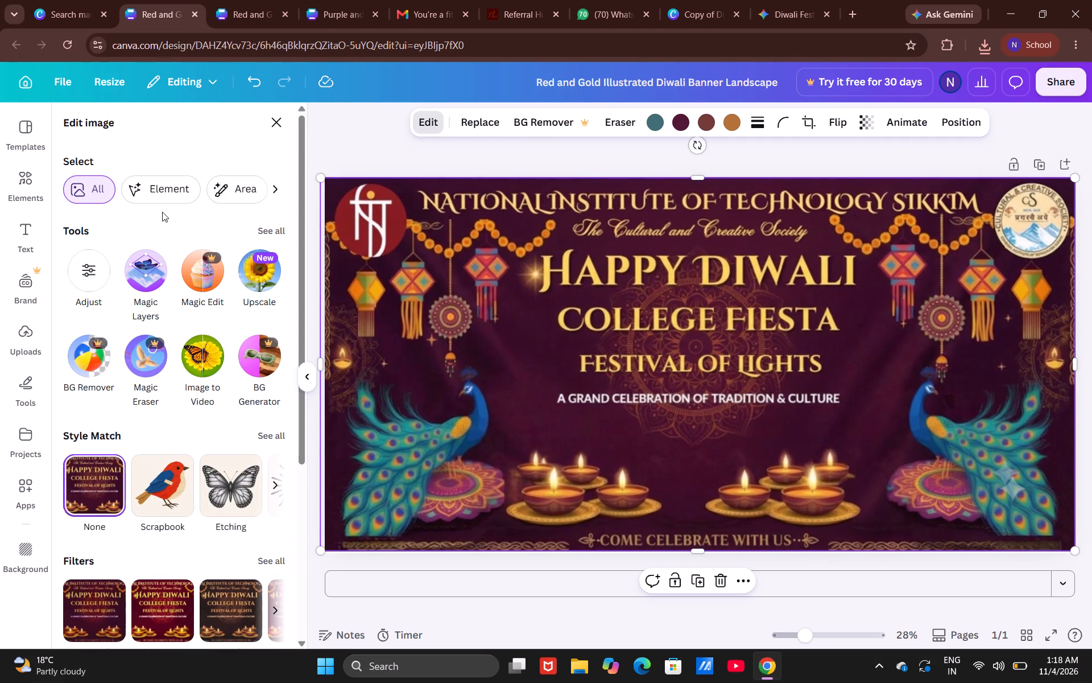
left_click(146, 272)
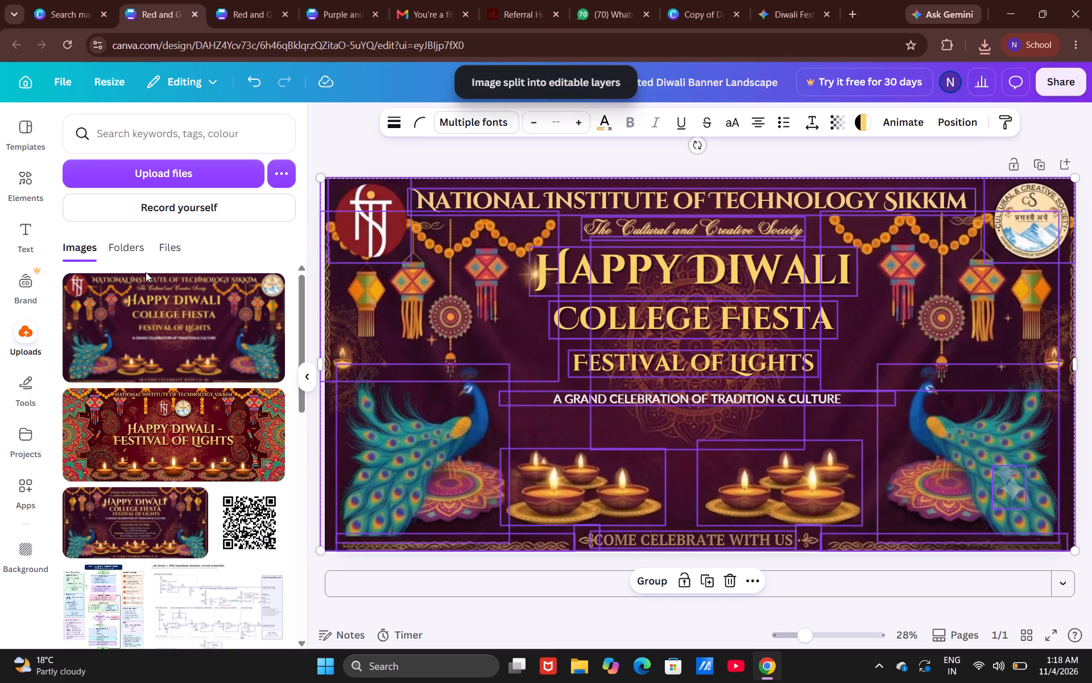
left_click(481, 158)
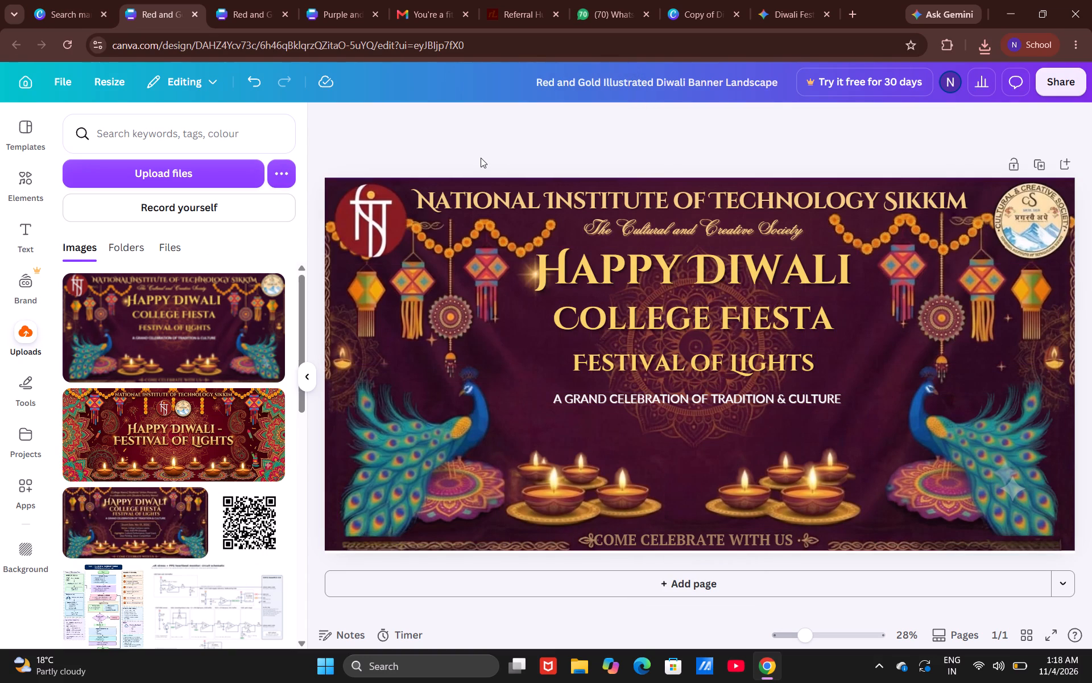
Add the original red circular institute logo from the uploaded images to the banner.
left_click(354, 228)
scroll(149, 499, "down", 2)
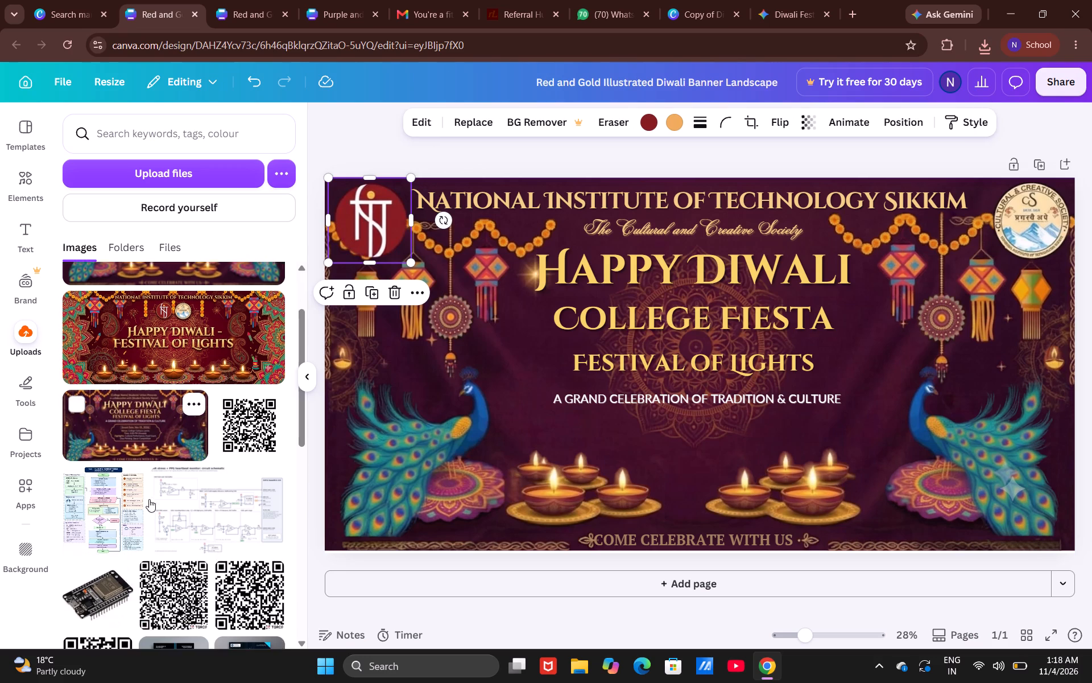
scroll(149, 499, "down", 8)
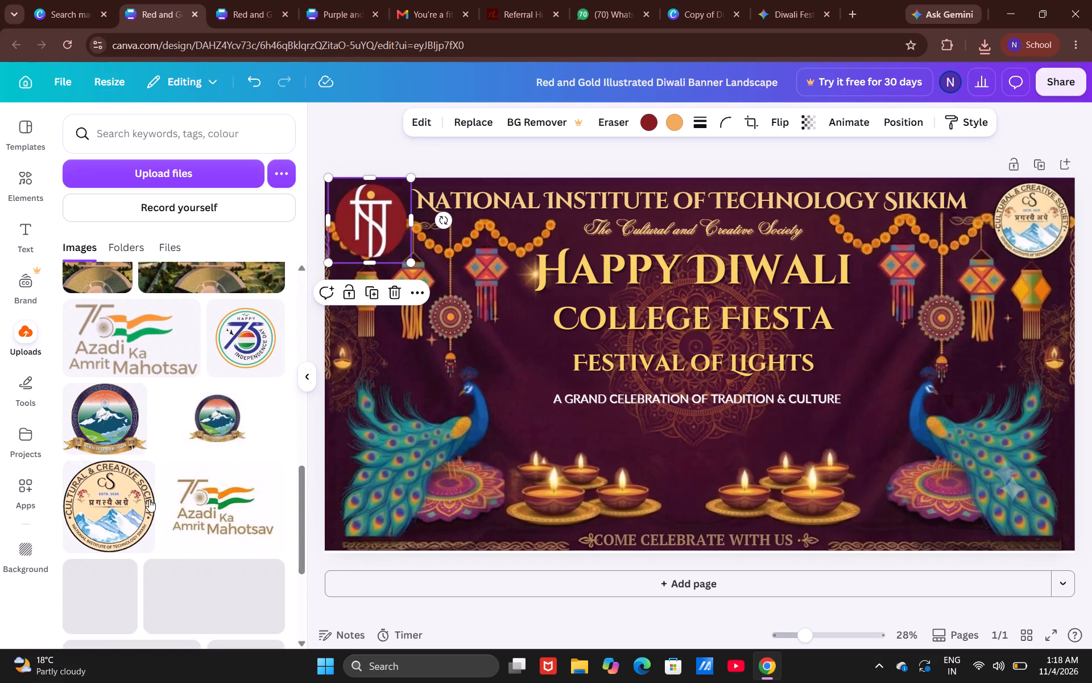
scroll(149, 499, "down", 1)
left_click(77, 491)
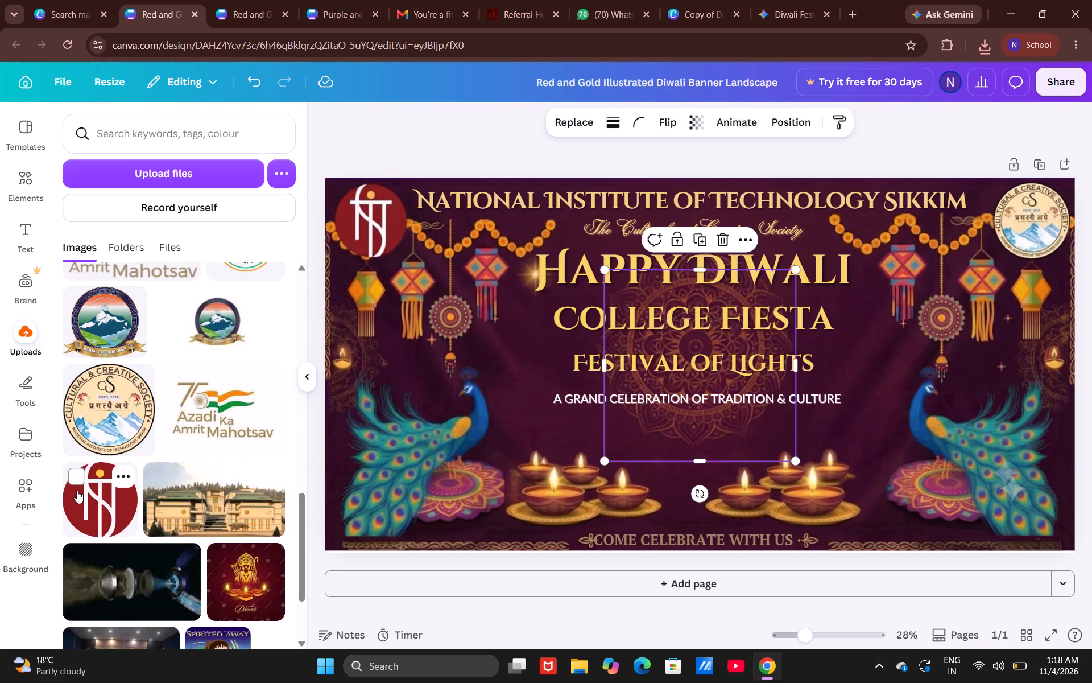
Delete the generated institute logo from the banner's top-left corner.
left_click(365, 221)
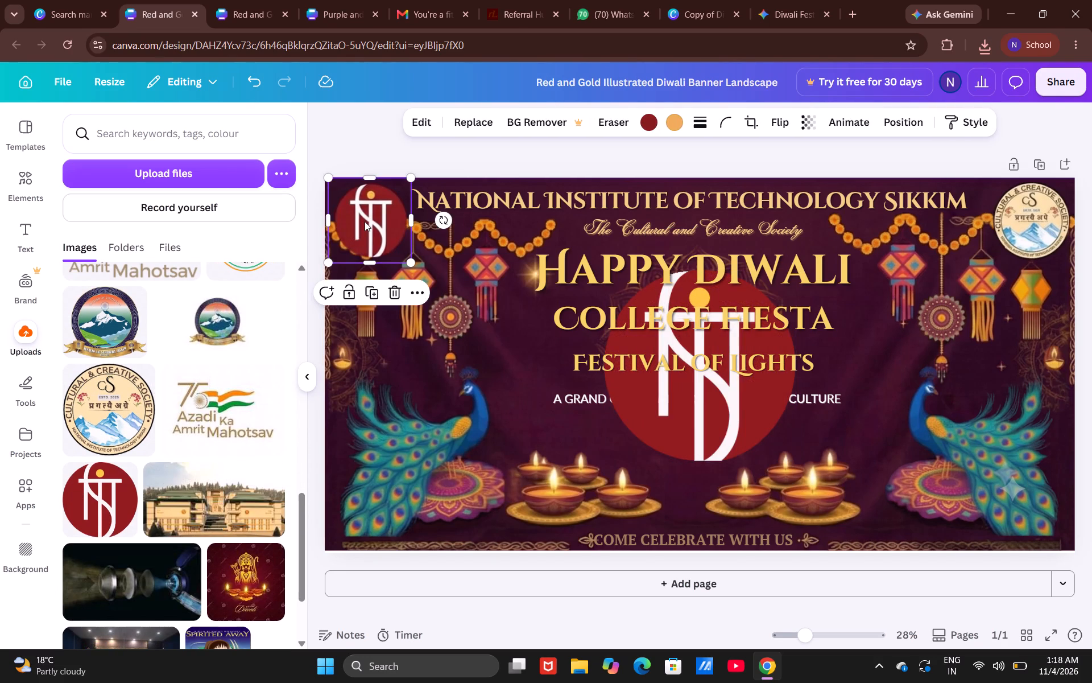
key("BackSpace")
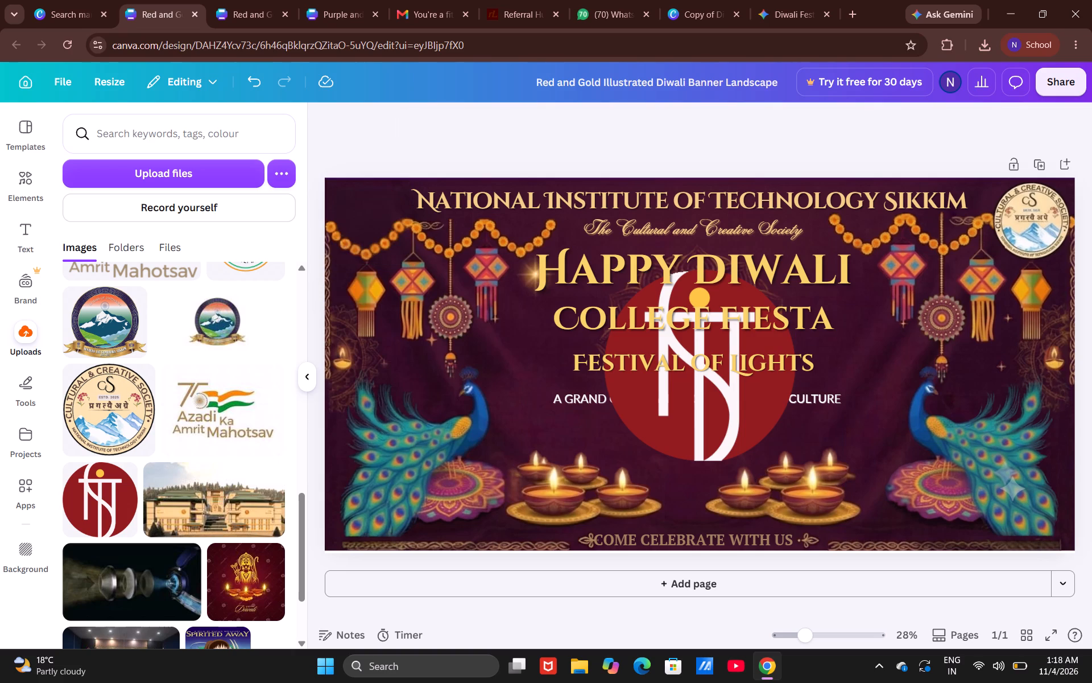
Shrink the red circular institute logo to about 83 × 83 and place it in the banner's top-left corner.
left_click(700, 433)
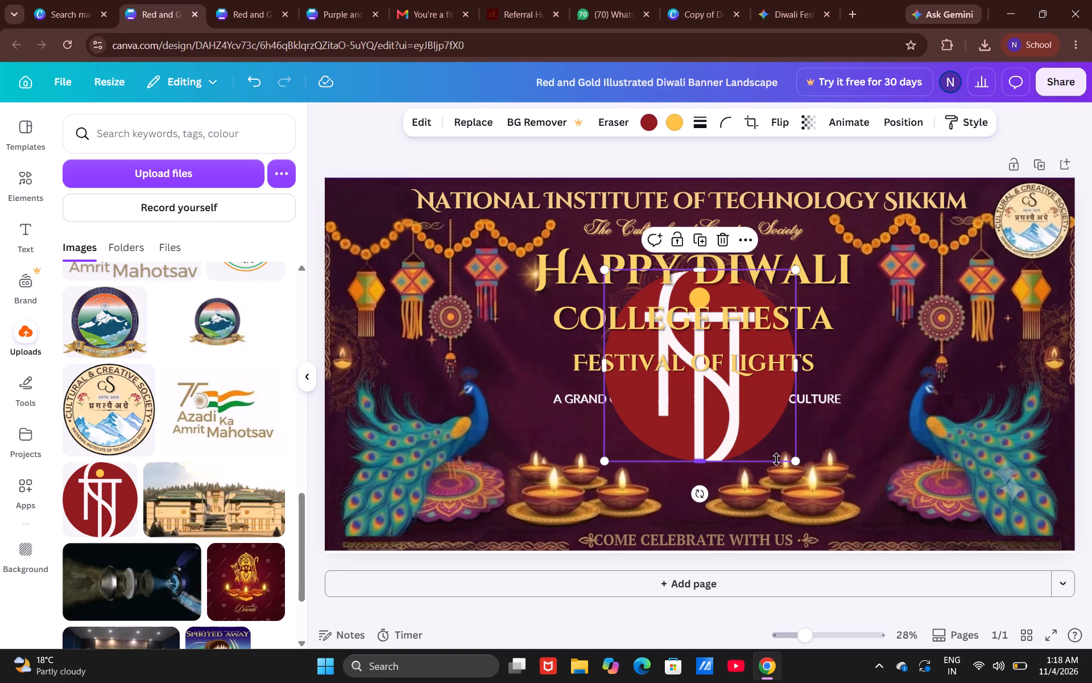
right_click_drag(799, 459, 776, 430)
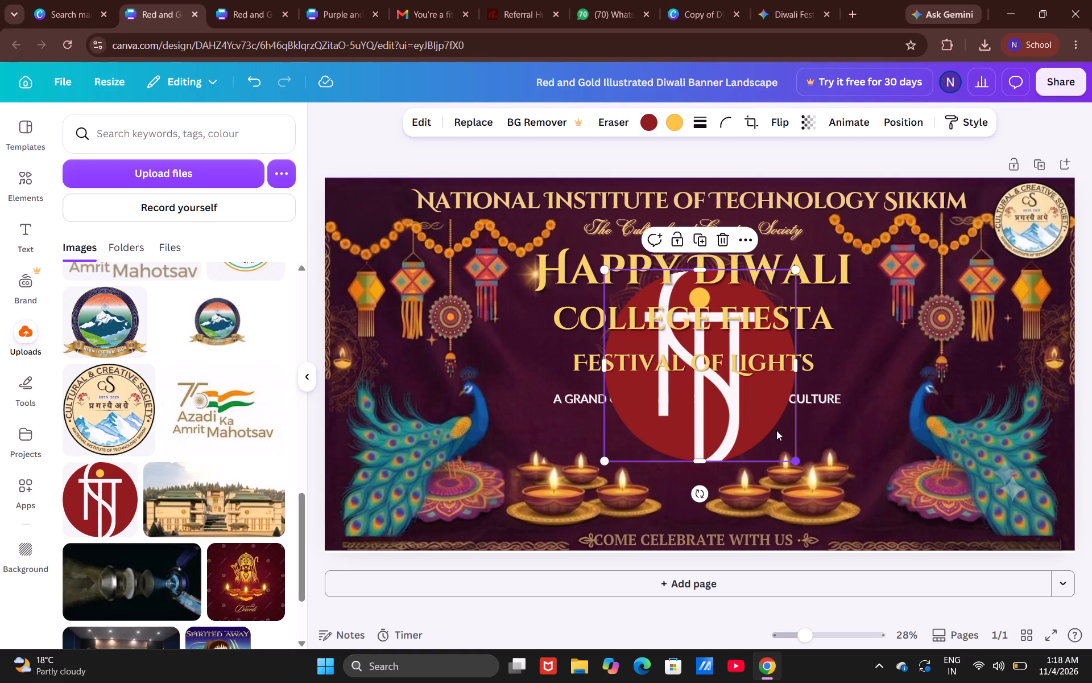
right_click_drag(776, 430, 727, 376)
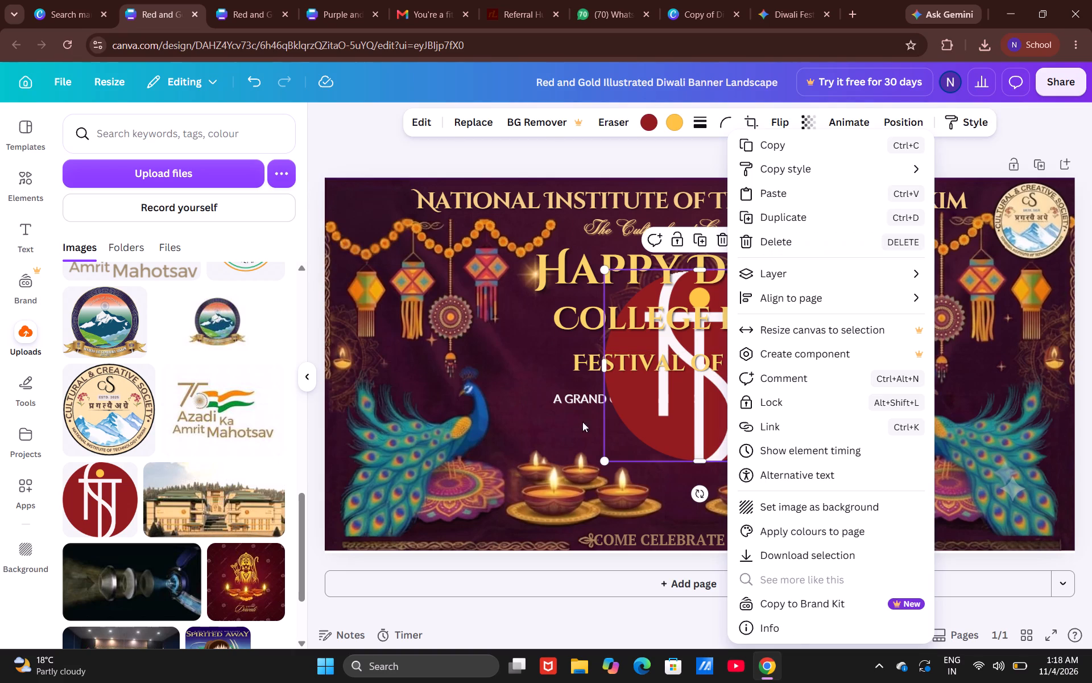
left_click(645, 425)
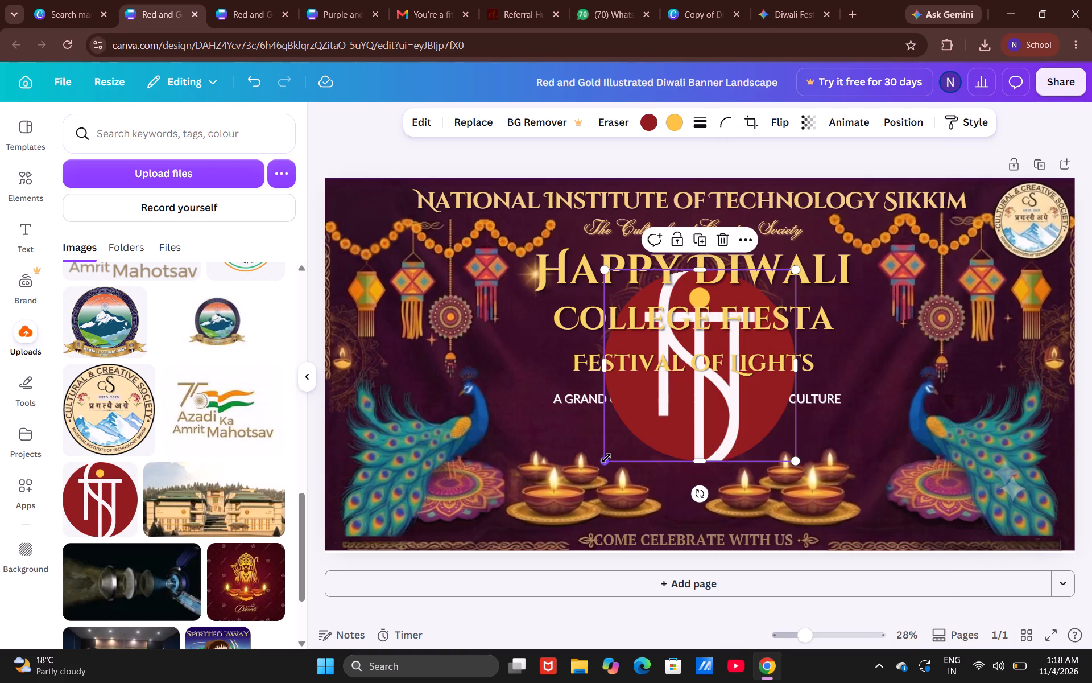
left_click_drag(606, 458, 679, 404)
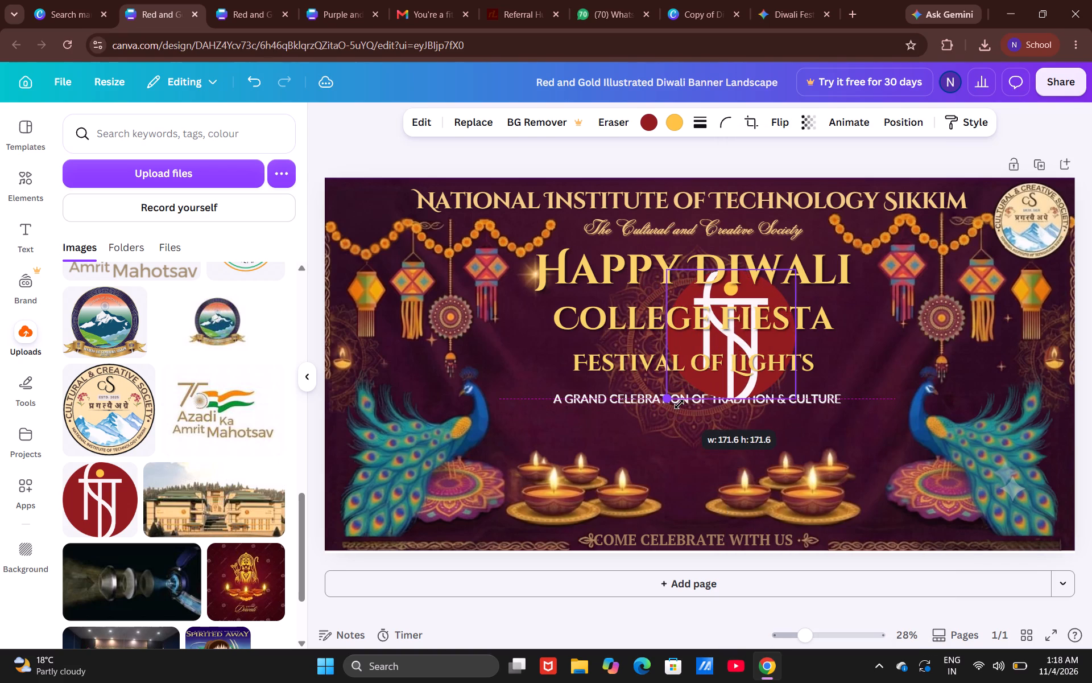
left_click_drag(679, 404, 680, 404)
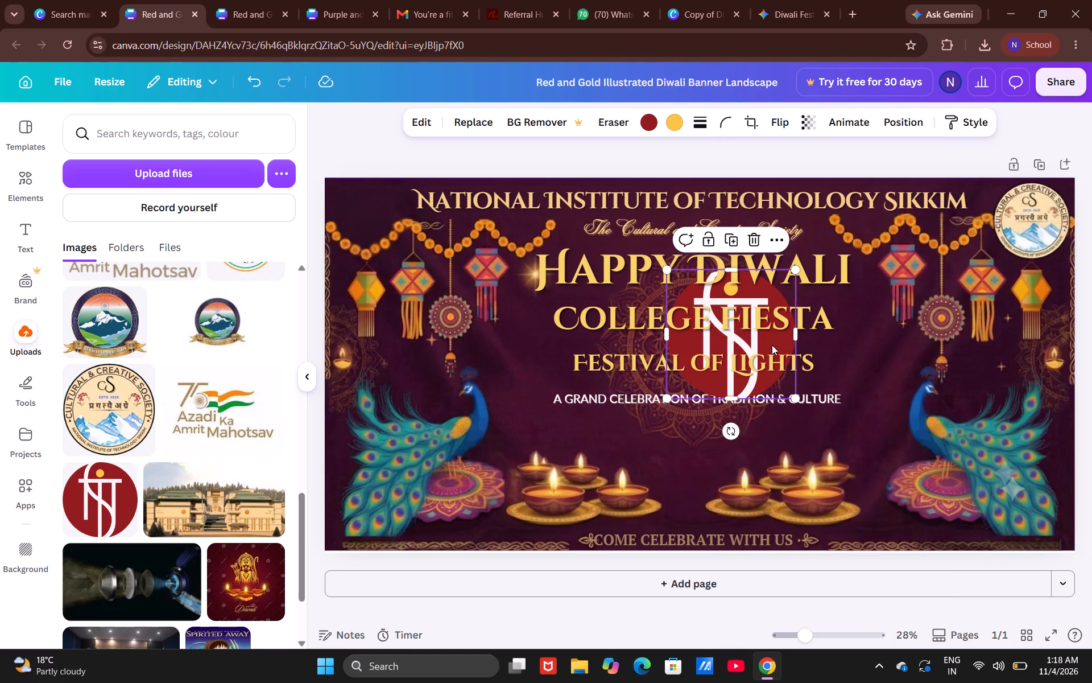
left_click_drag(772, 345, 441, 257)
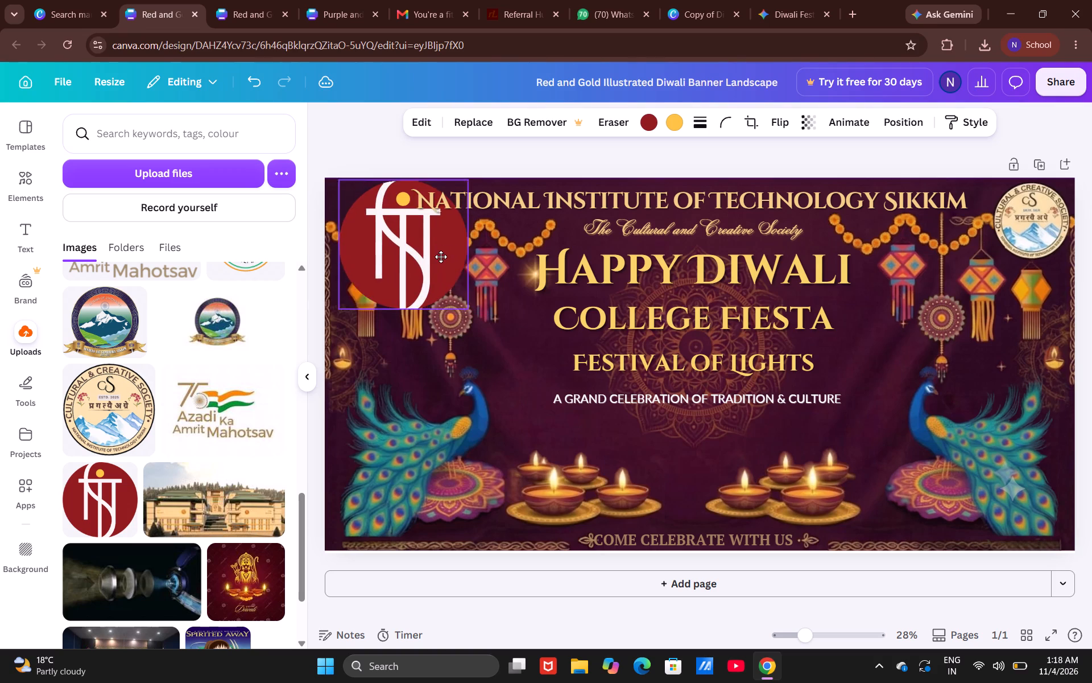
left_click_drag(441, 257, 431, 255)
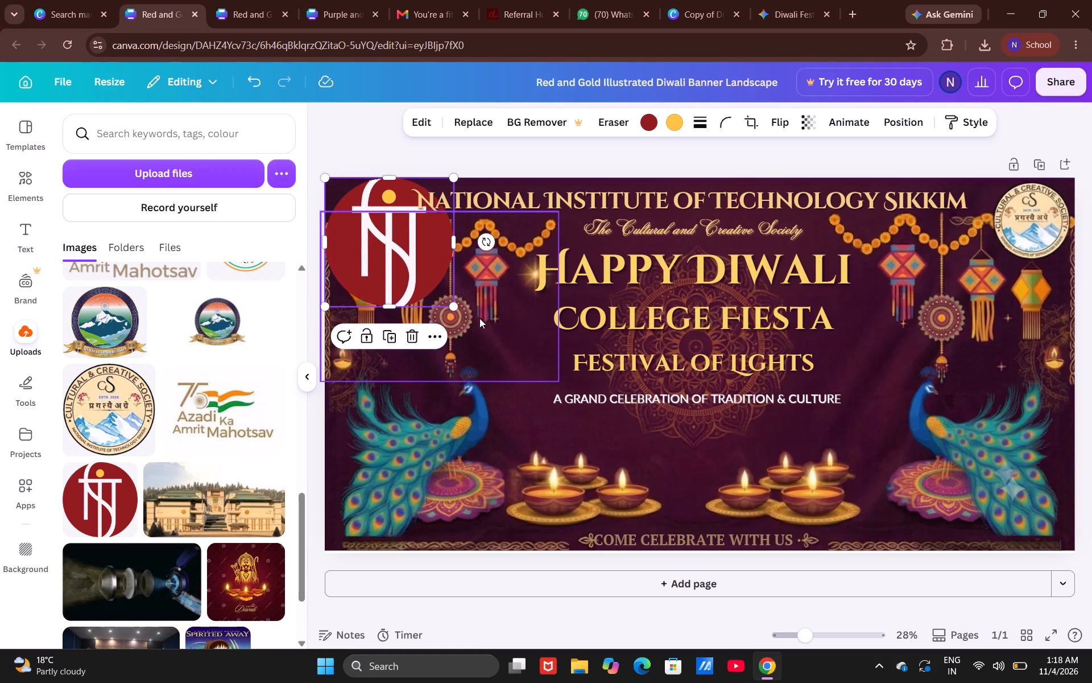
left_click_drag(454, 305, 436, 264)
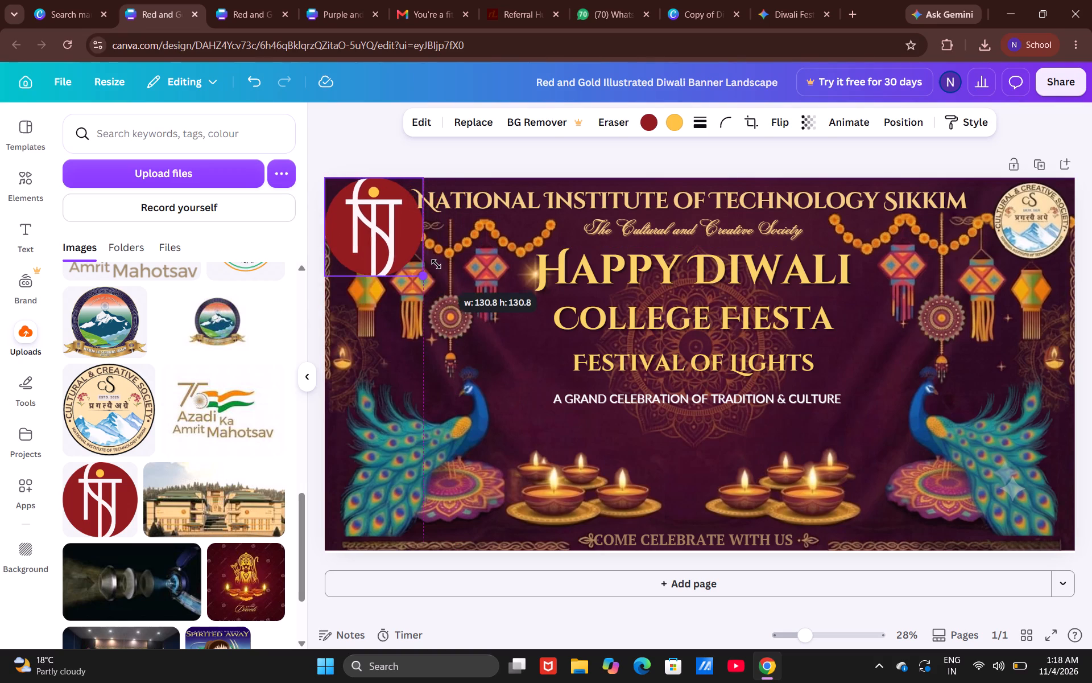
left_click_drag(436, 264, 391, 236)
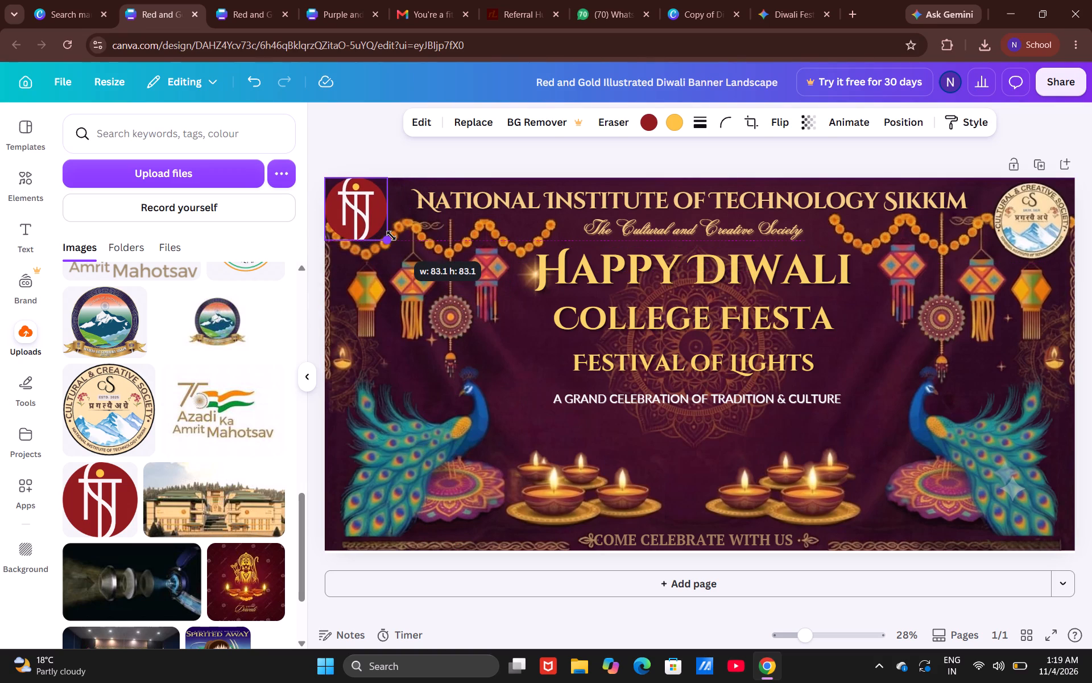
left_click_drag(356, 210, 363, 210)
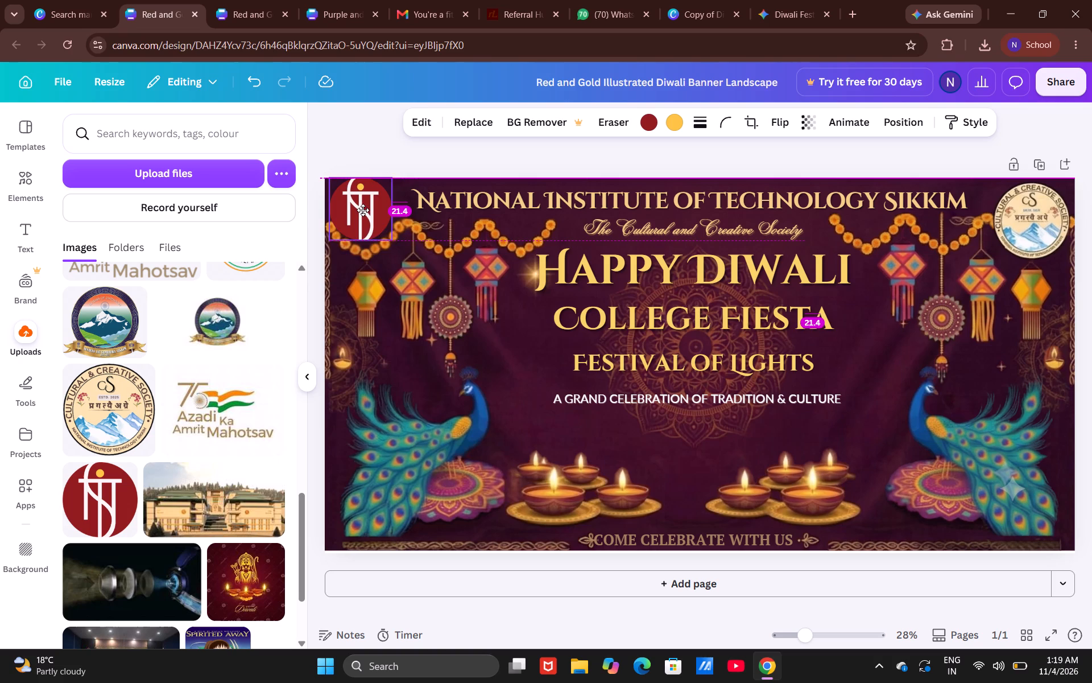
left_click_drag(363, 210, 365, 215)
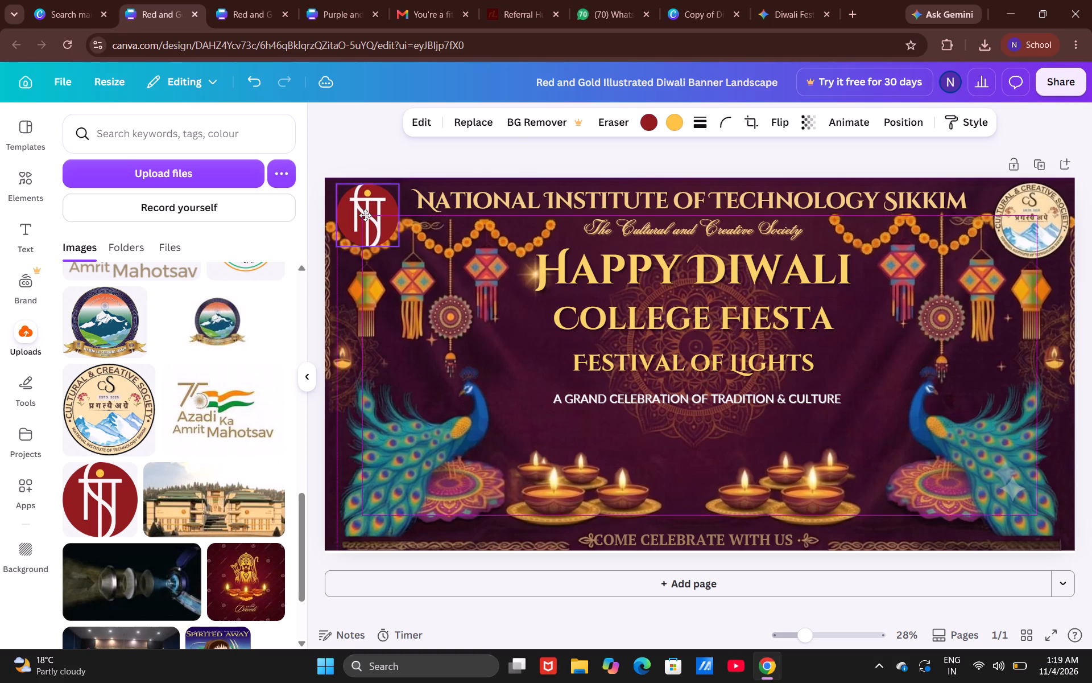
left_click_drag(365, 215, 366, 213)
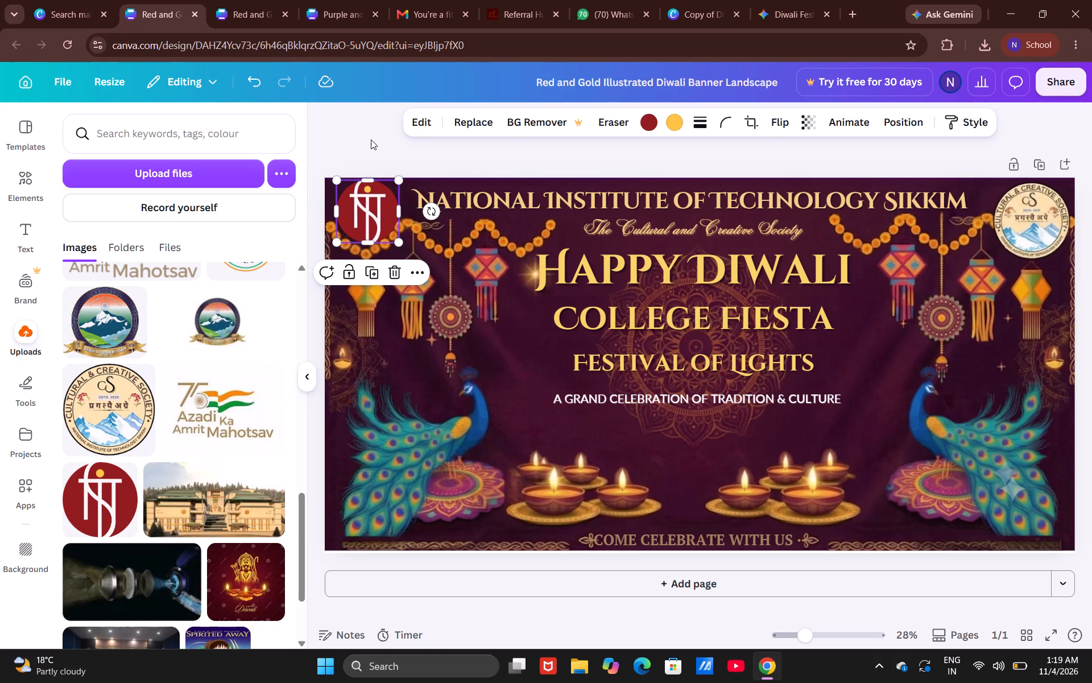
left_click(370, 139)
Add the original Cultural & Creative Society logo from the uploaded images to the banner.
left_click(98, 436)
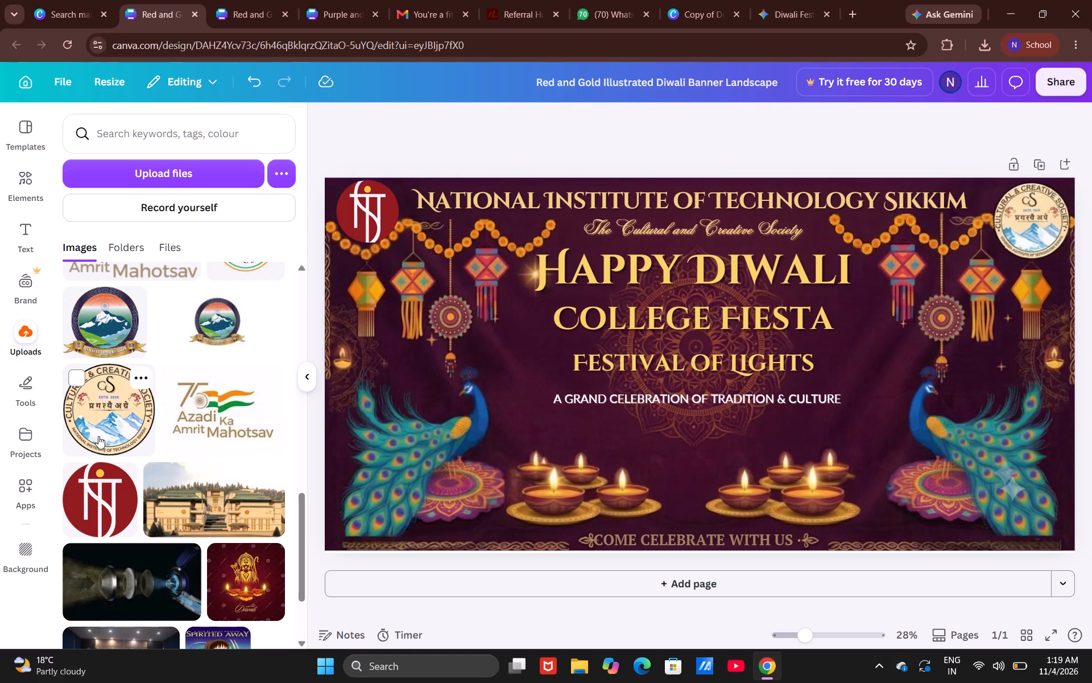
Delete the generated Cultural & Creative Society logo from the banner's top-right corner.
left_click(1020, 206)
key("BackSpace")
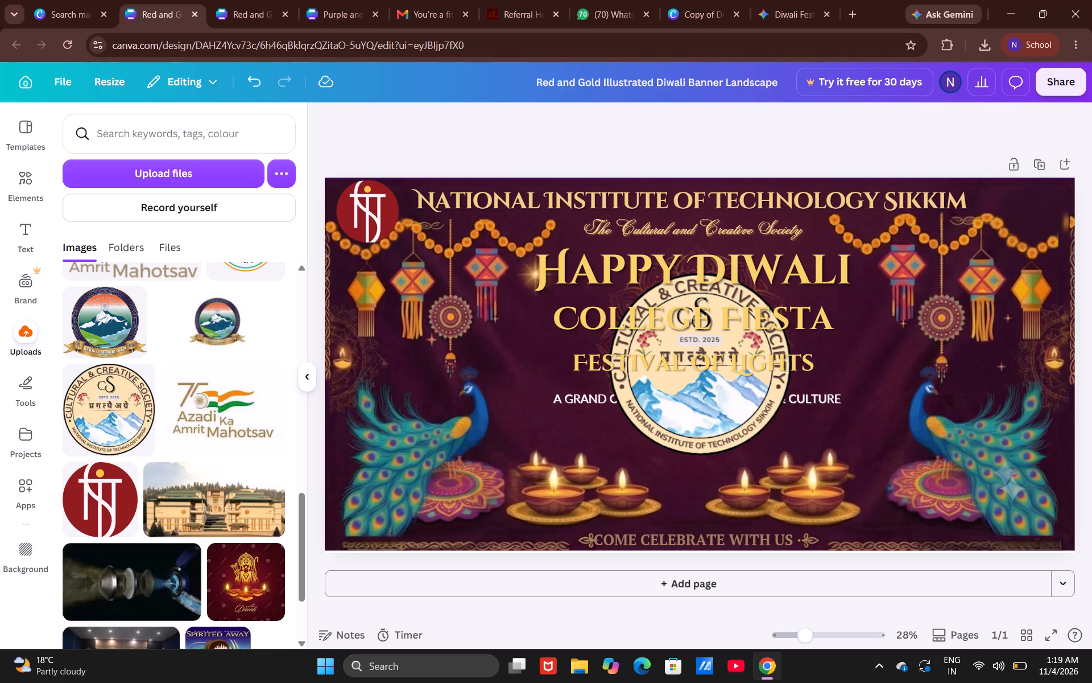
Shrink the original Cultural & Creative Society logo to roughly the institute logo's size and place it in the banner's top-right corner.
left_click(723, 431)
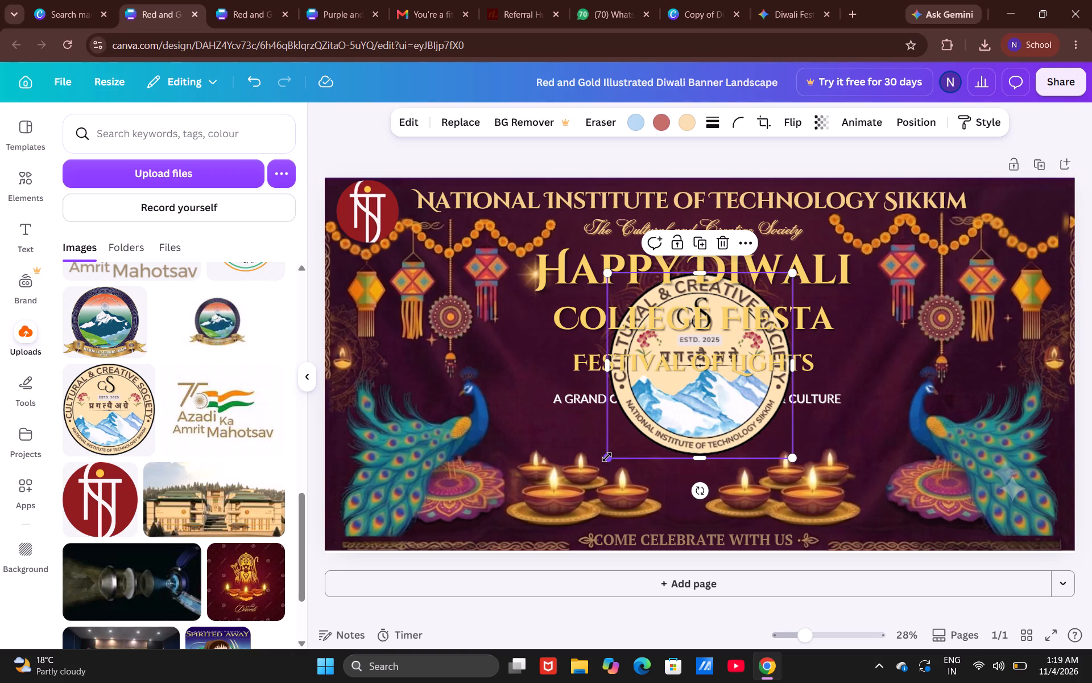
left_click_drag(607, 457, 722, 388)
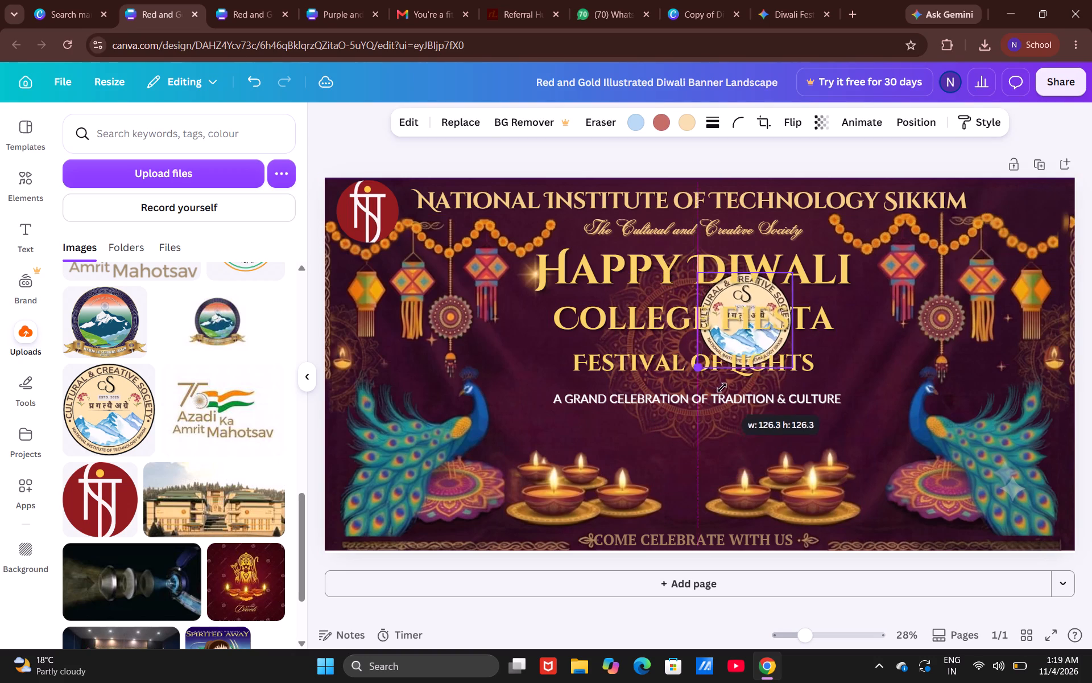
left_click_drag(722, 388, 735, 365)
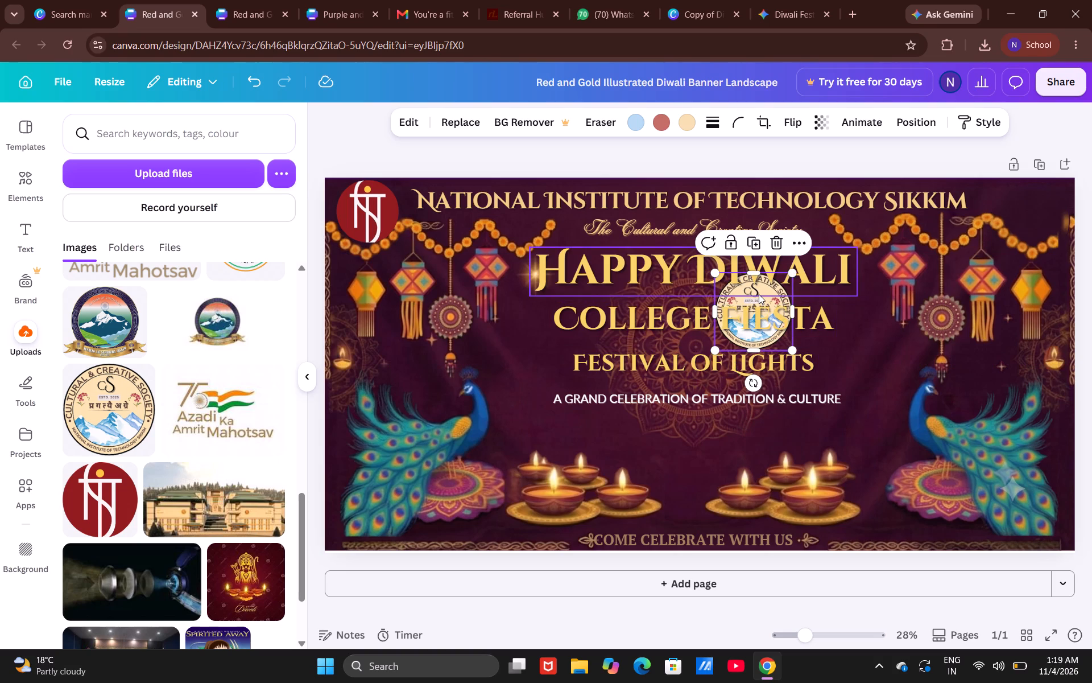
left_click_drag(759, 294, 379, 192)
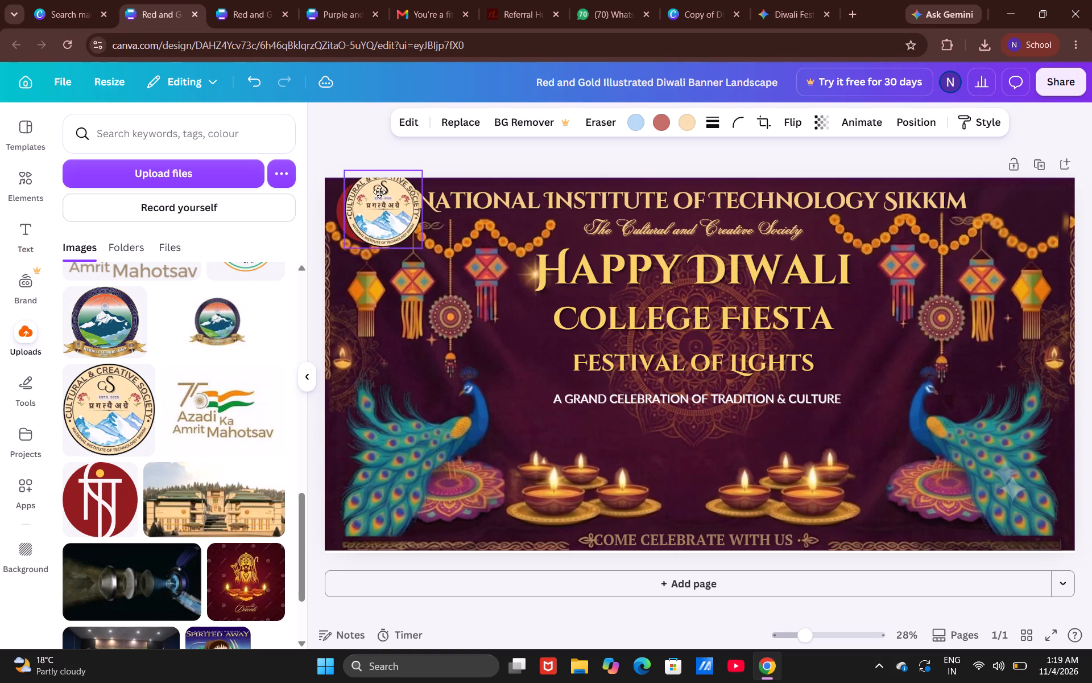
left_click_drag(379, 192, 371, 199)
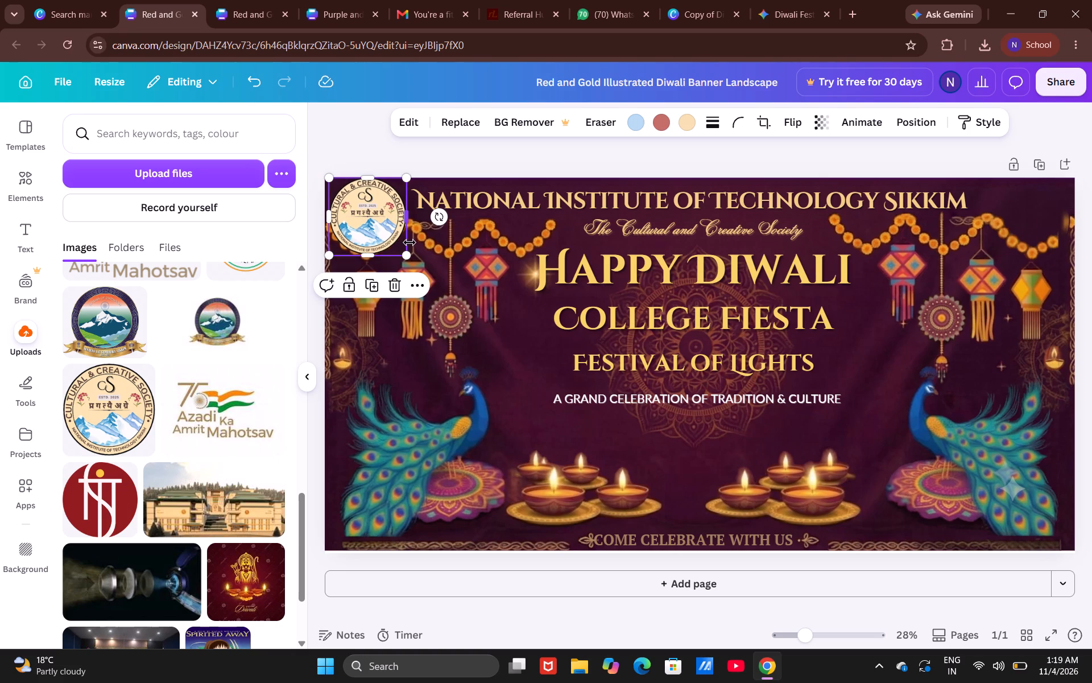
left_click_drag(408, 257, 391, 237)
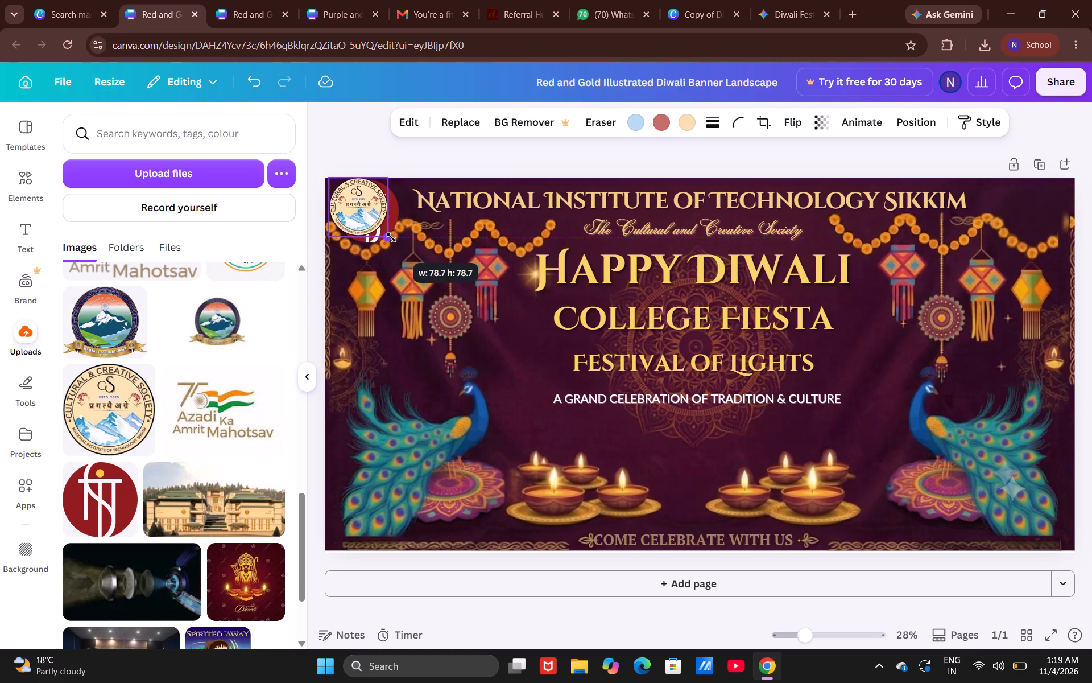
left_click_drag(391, 237, 404, 242)
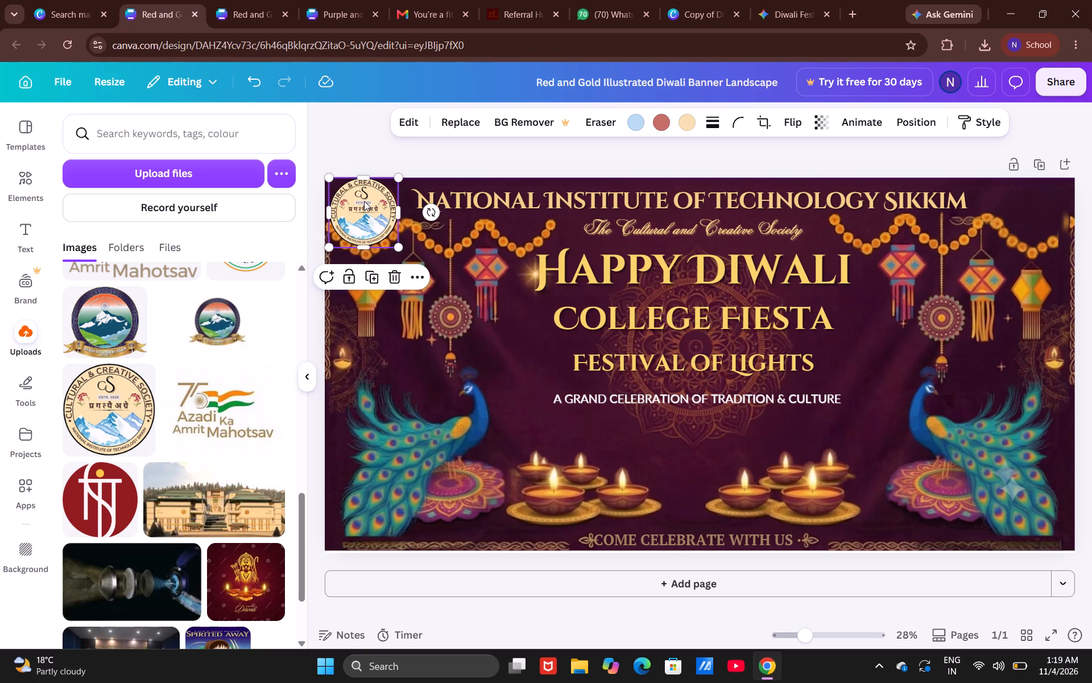
left_click_drag(363, 202, 1027, 215)
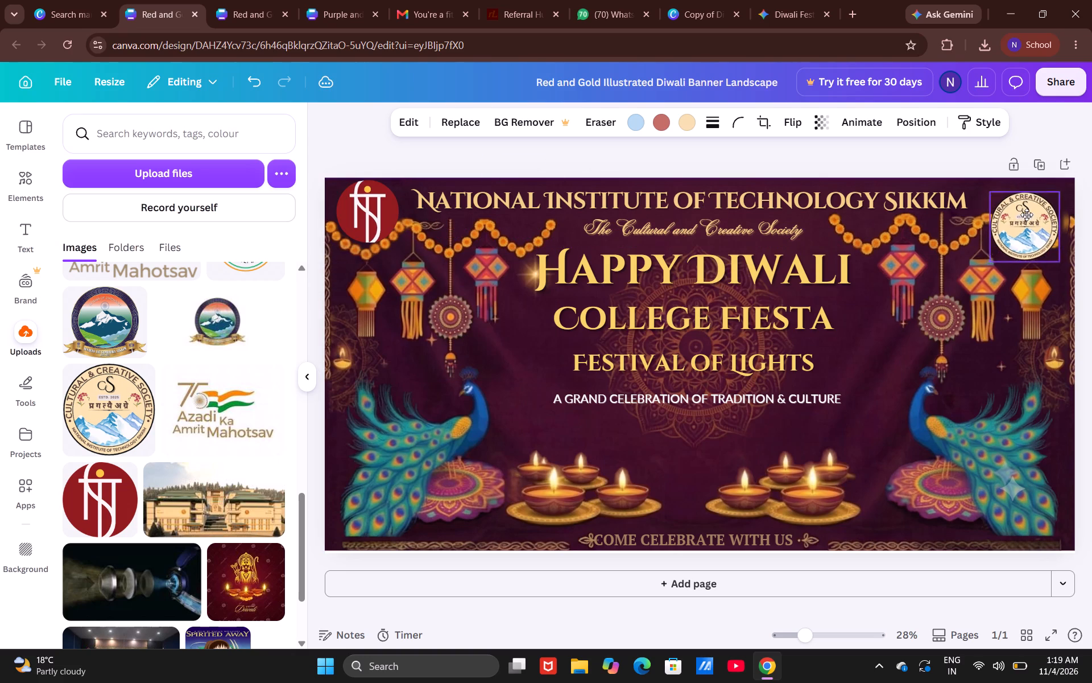
left_click_drag(1027, 215, 1015, 210)
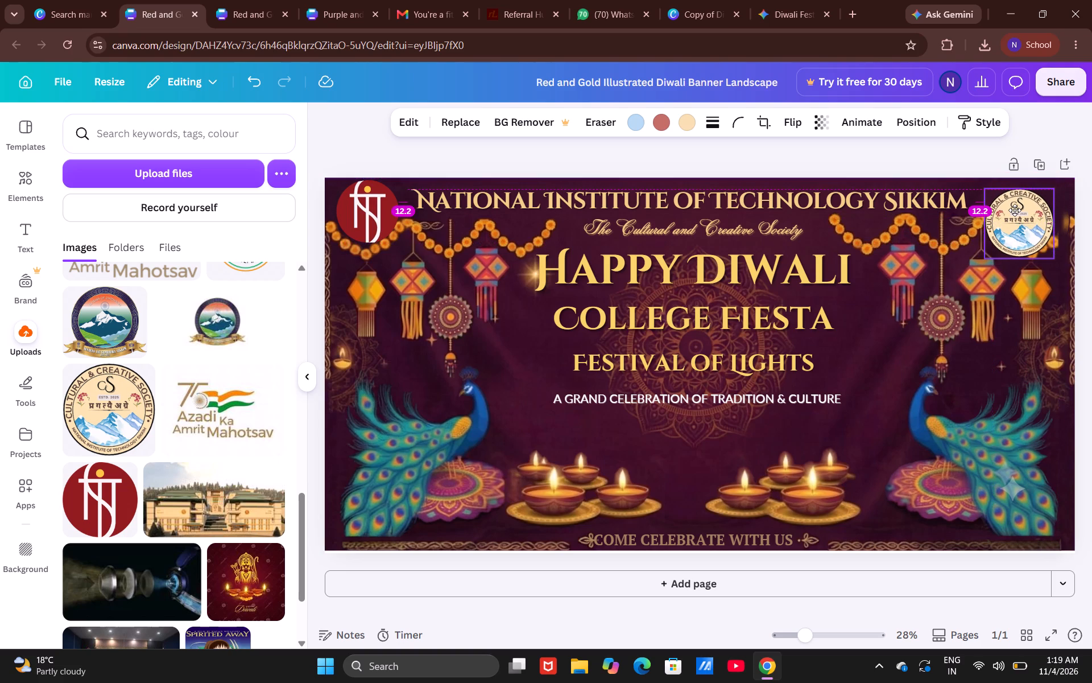
left_click_drag(1015, 210, 1014, 209)
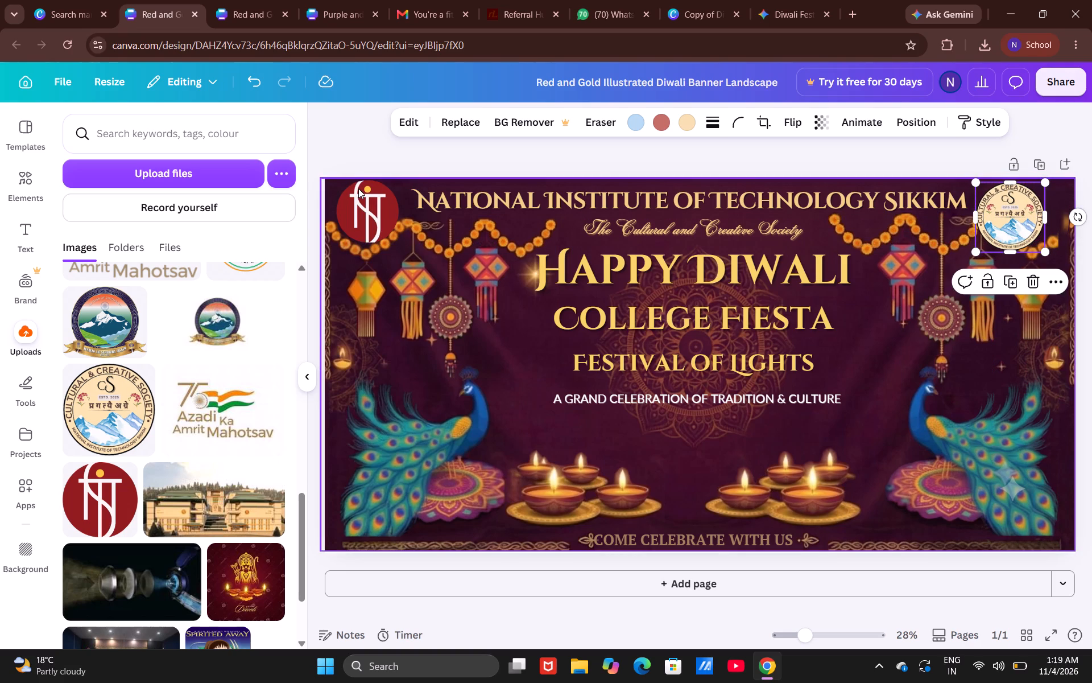
Move the red institute logo slightly inward and down, closer to the start of the institute title.
left_click_drag(358, 188, 370, 196)
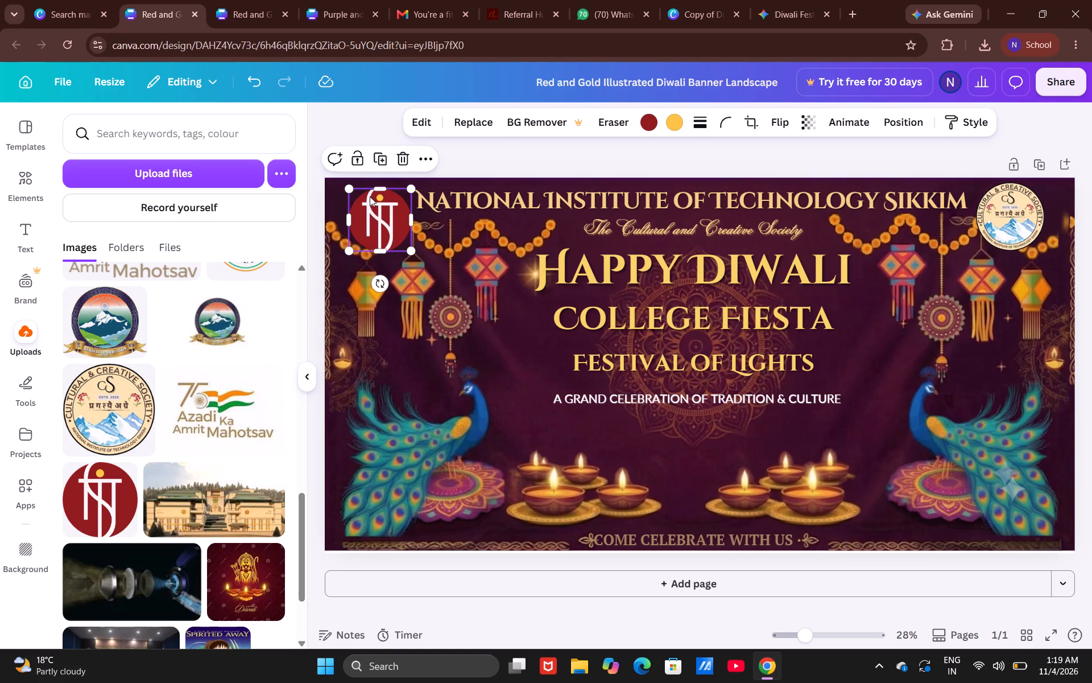
left_click(504, 172)
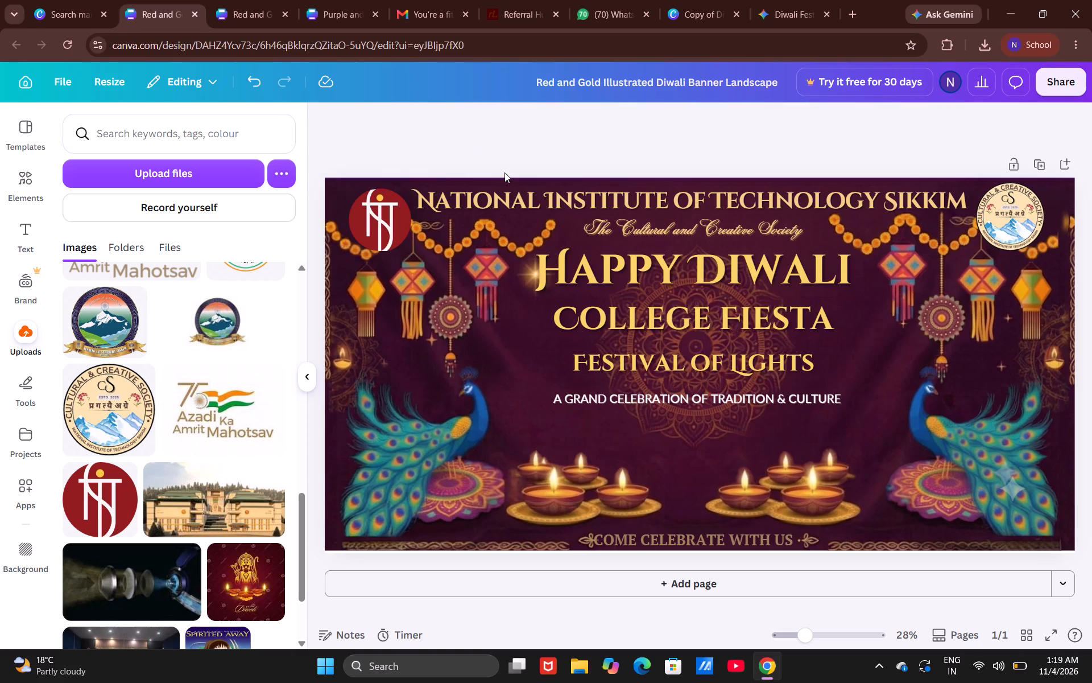
Shift the left and right marigold garlands with lanterns slightly inward and down, away from the banner's side borders.
left_click(453, 248)
left_click_drag(453, 248, 460, 250)
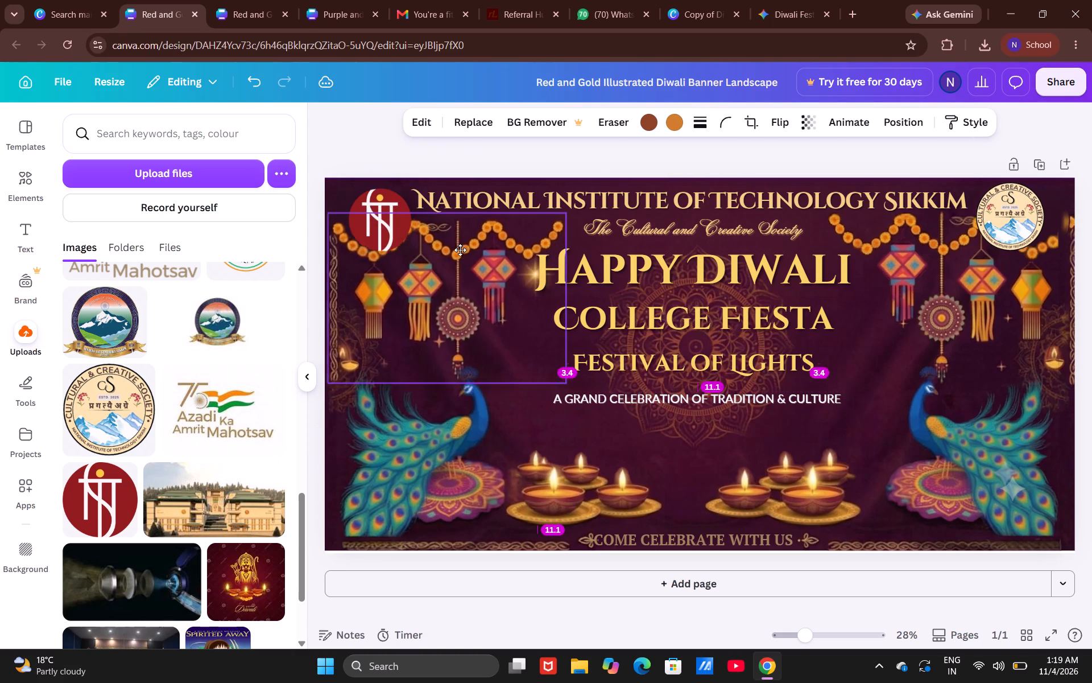
left_click_drag(460, 250, 468, 252)
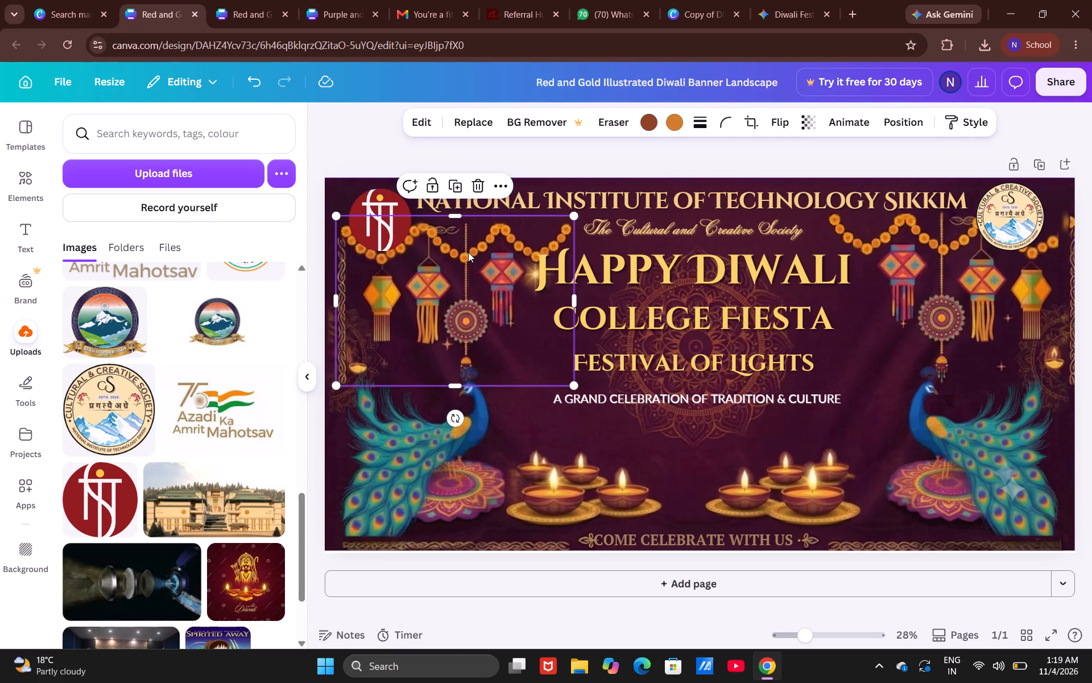
left_click(905, 235)
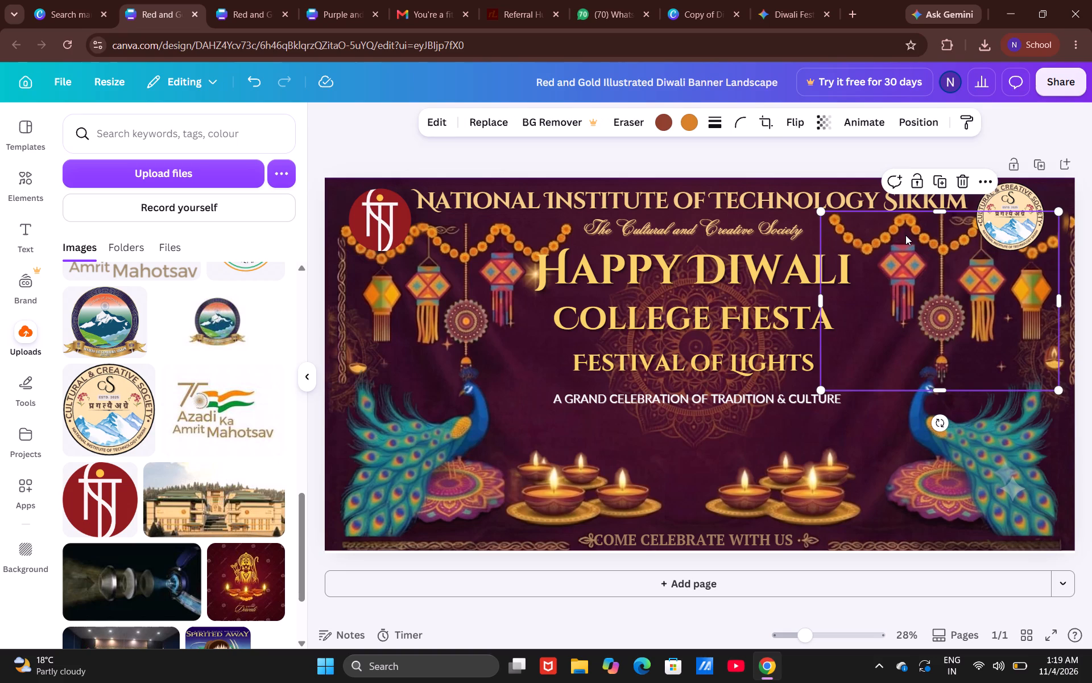
left_click_drag(905, 235, 885, 240)
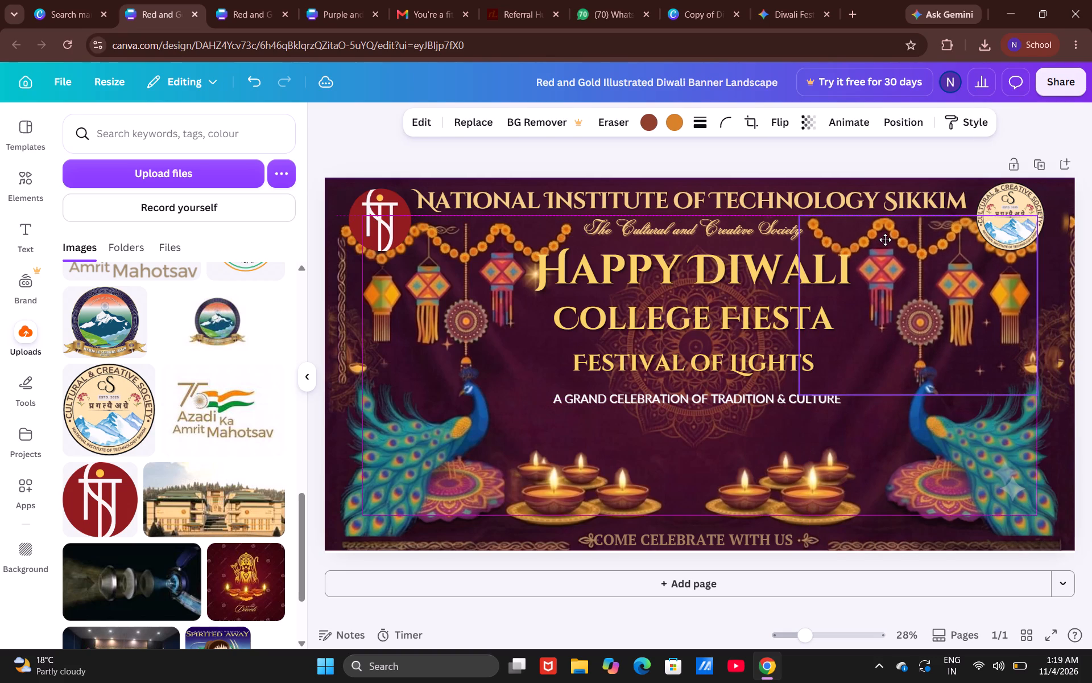
left_click_drag(885, 240, 888, 242)
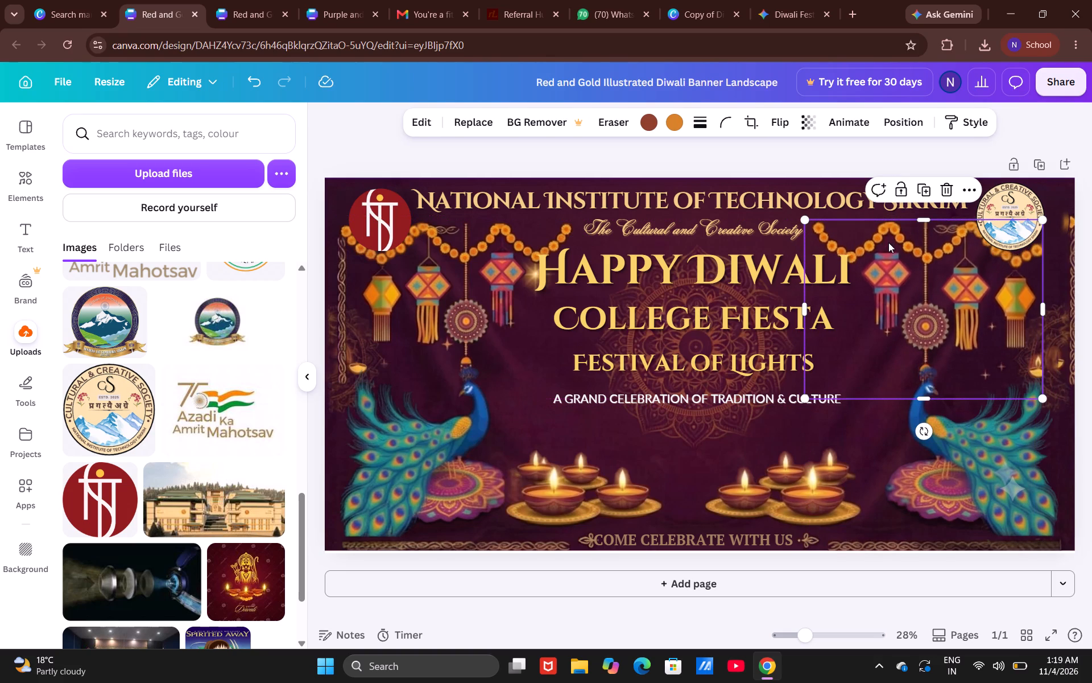
left_click(1073, 254)
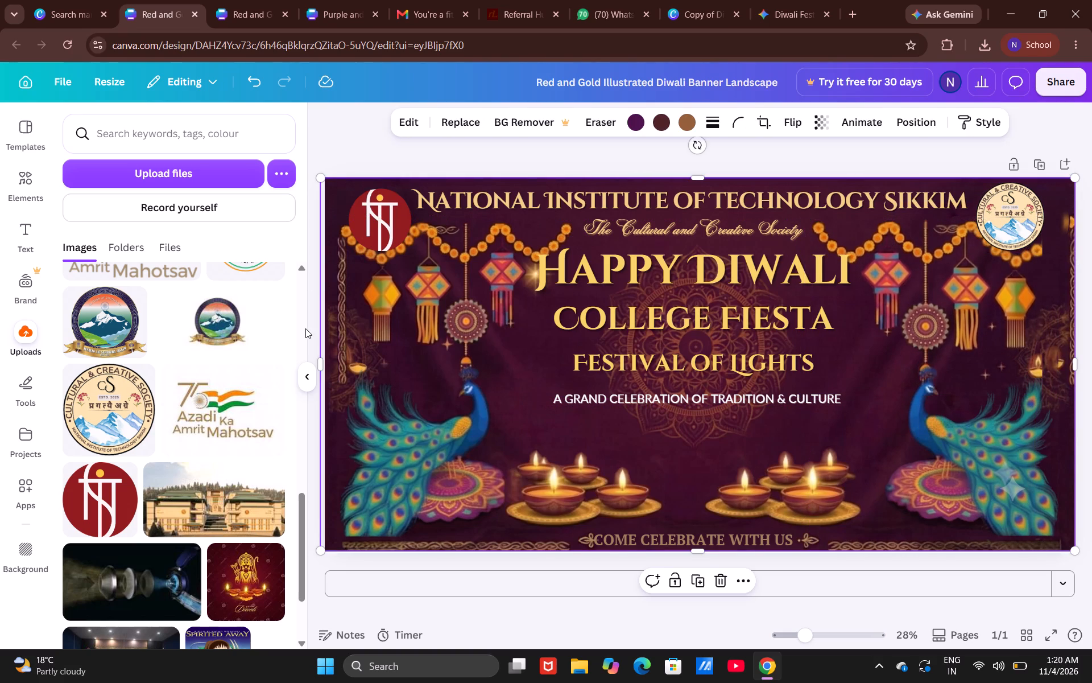
Split the left marigold garland and lantern image into editable layers with Magic Layers.
left_click(337, 315)
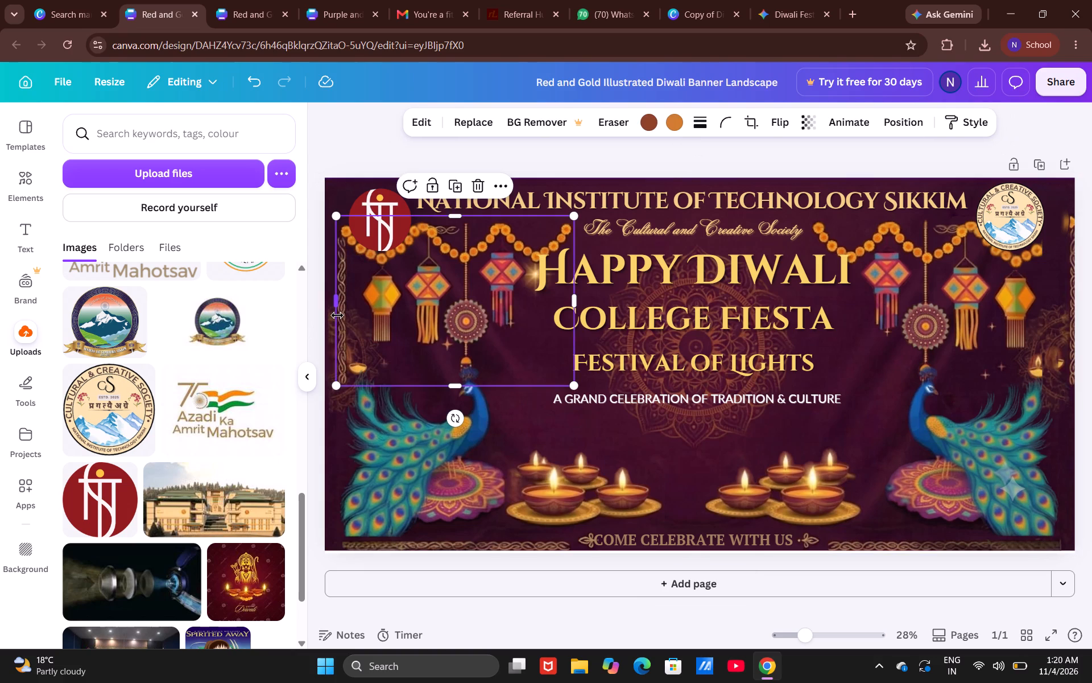
left_click(428, 118)
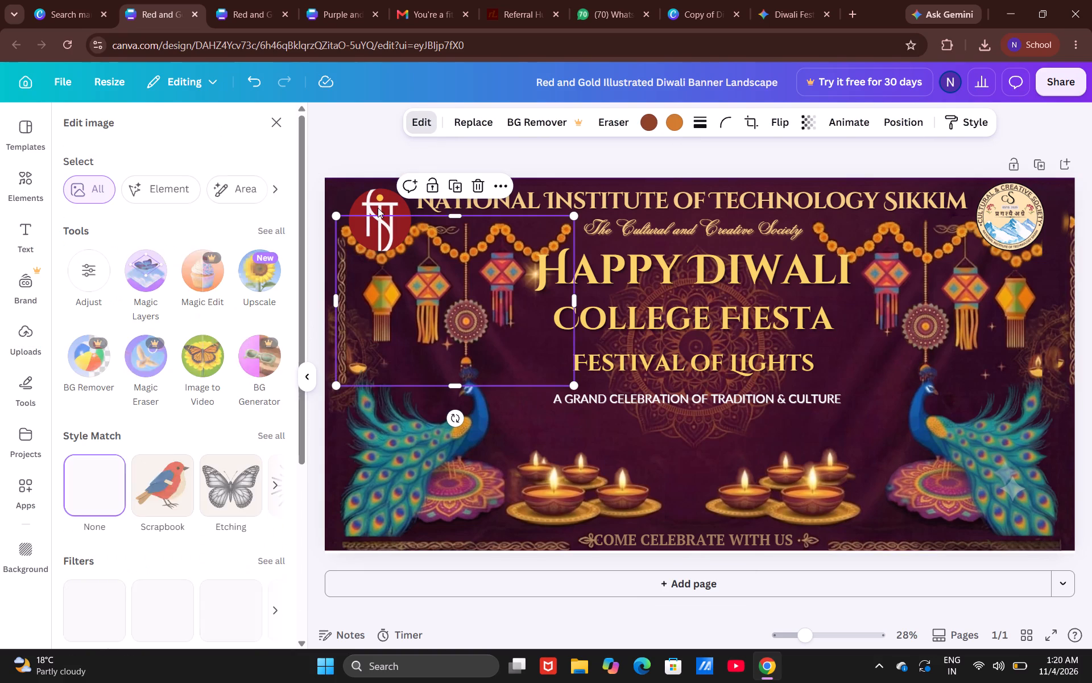
left_click(136, 264)
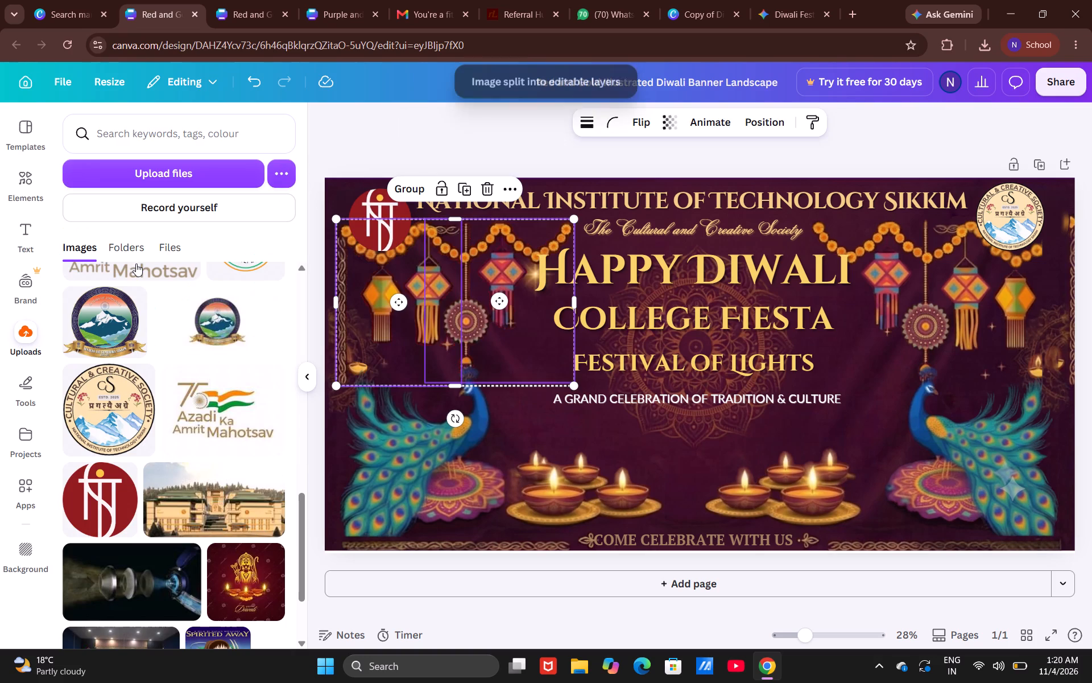
left_click(340, 268)
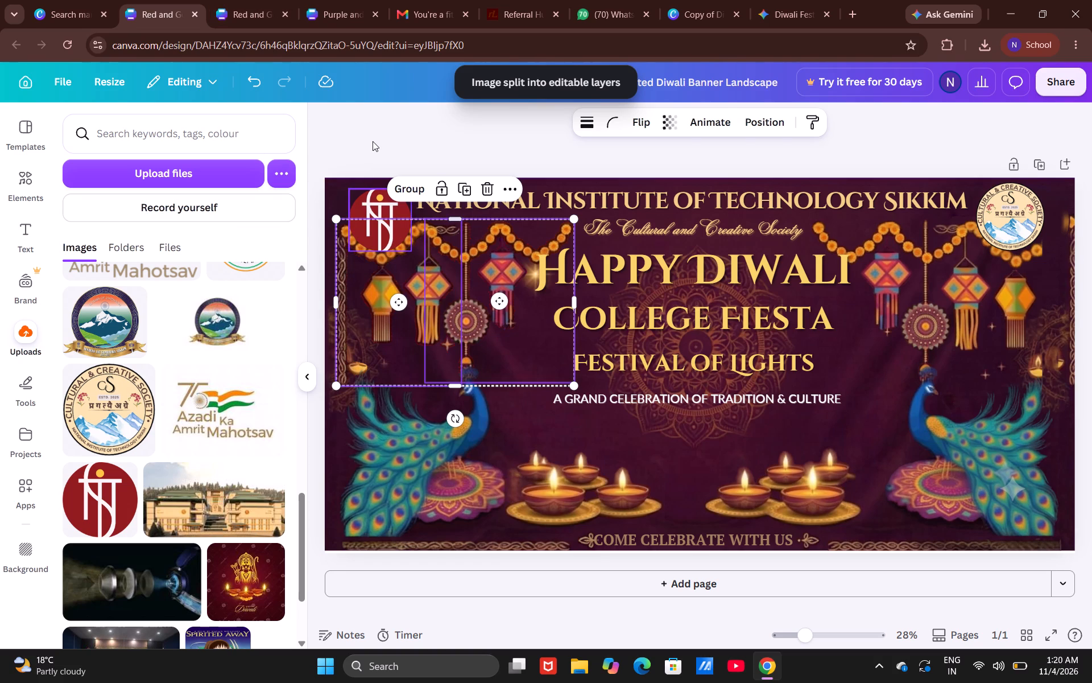
left_click(373, 141)
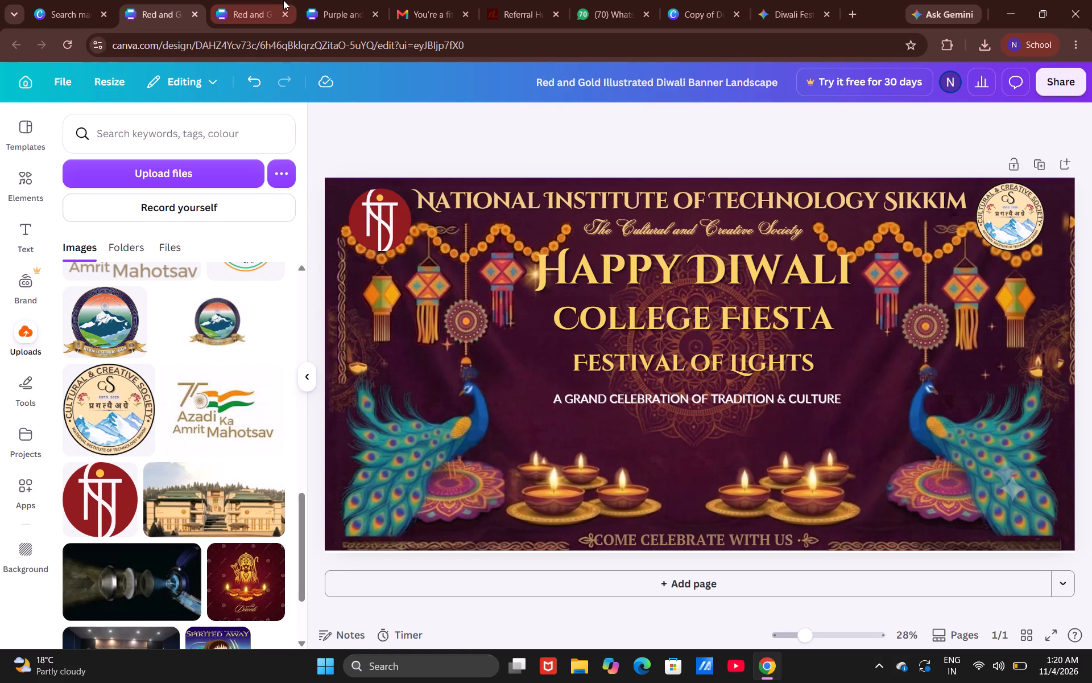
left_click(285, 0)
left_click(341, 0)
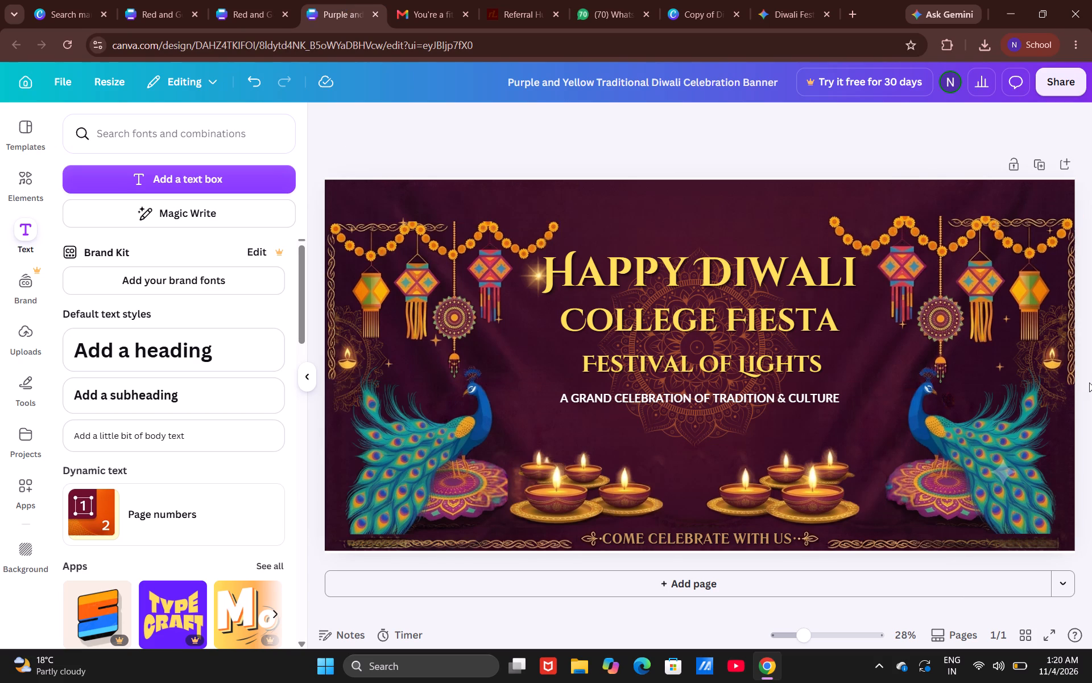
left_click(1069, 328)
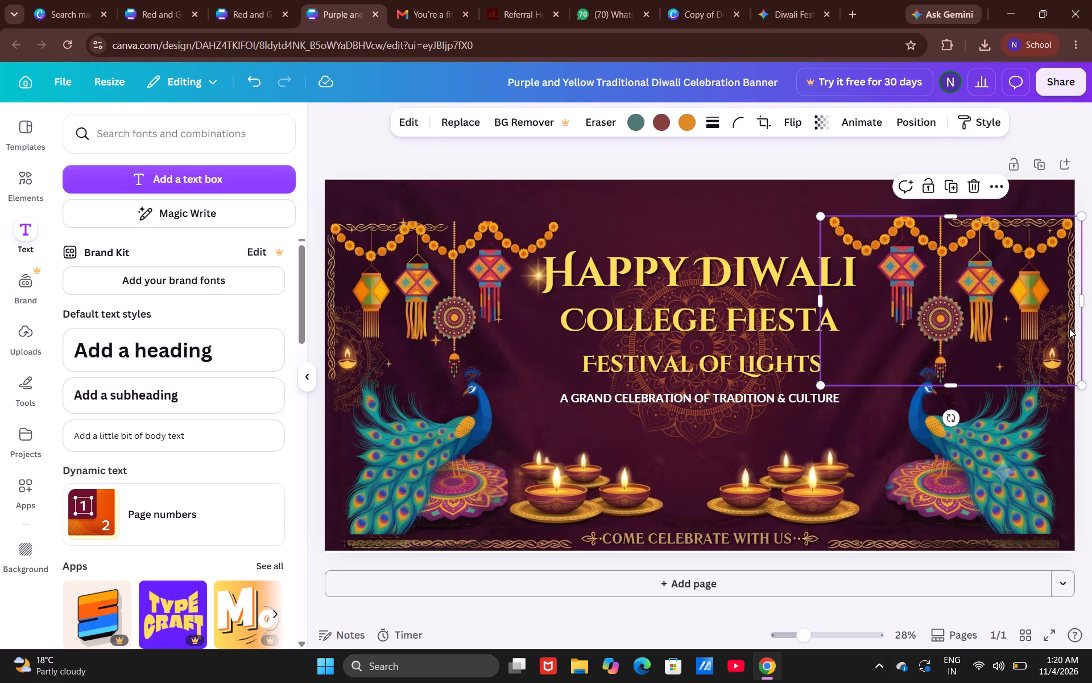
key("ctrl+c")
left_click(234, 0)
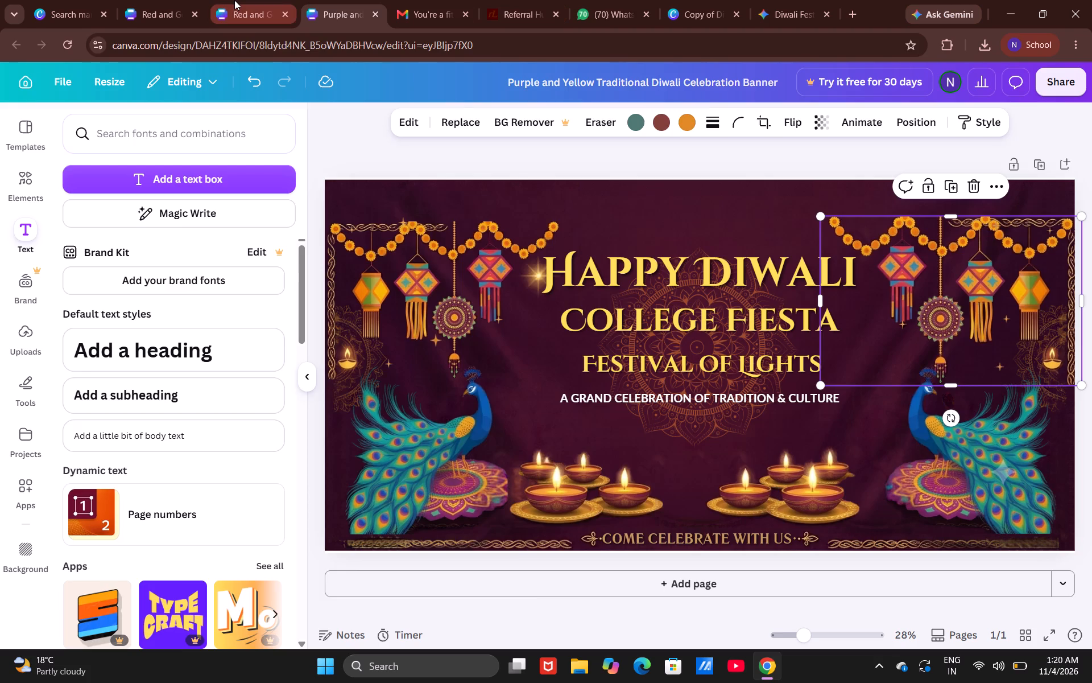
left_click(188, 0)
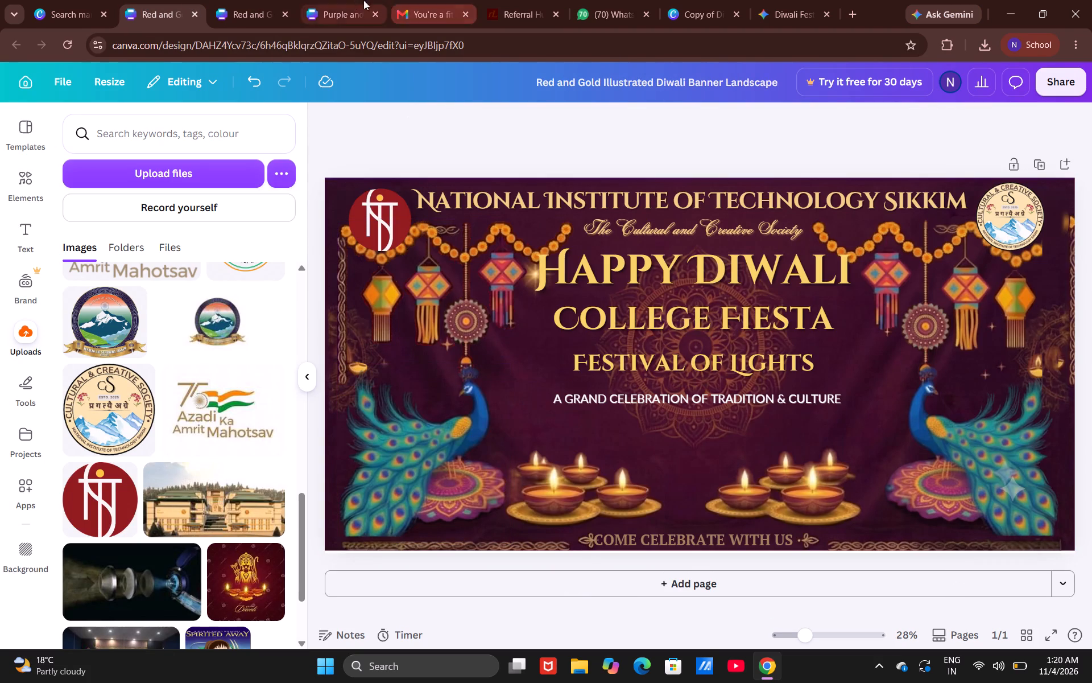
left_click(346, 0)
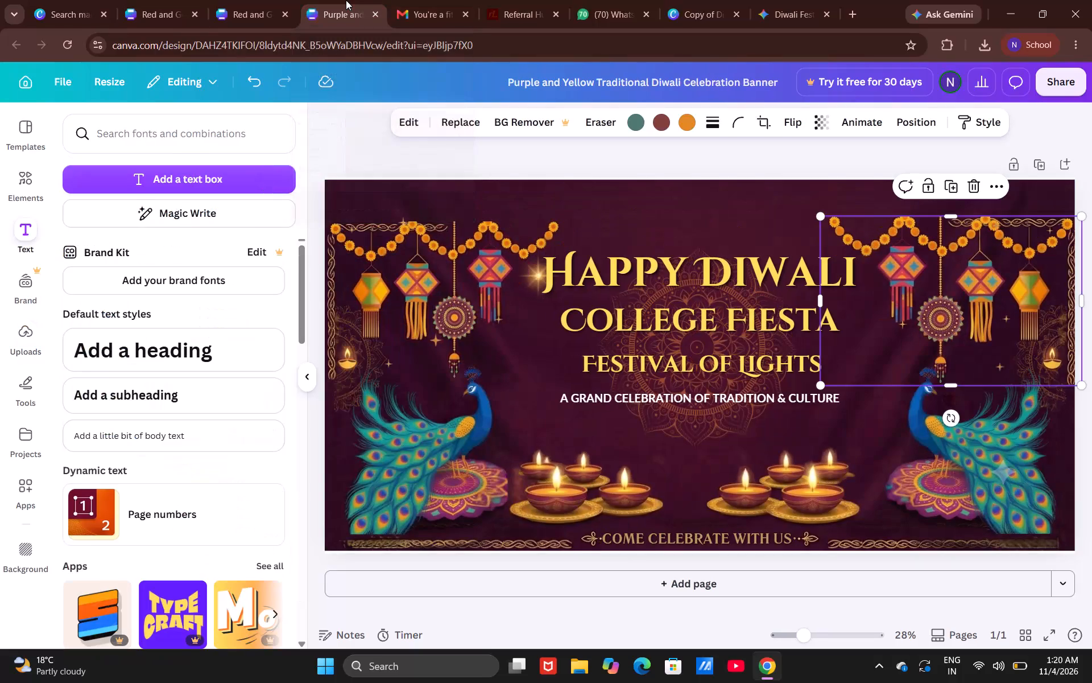
Copy the red institute logo from the Red and Gold banner into the Purple and Yellow Traditional Diwali Celebration Banner design.
left_click(135, 0)
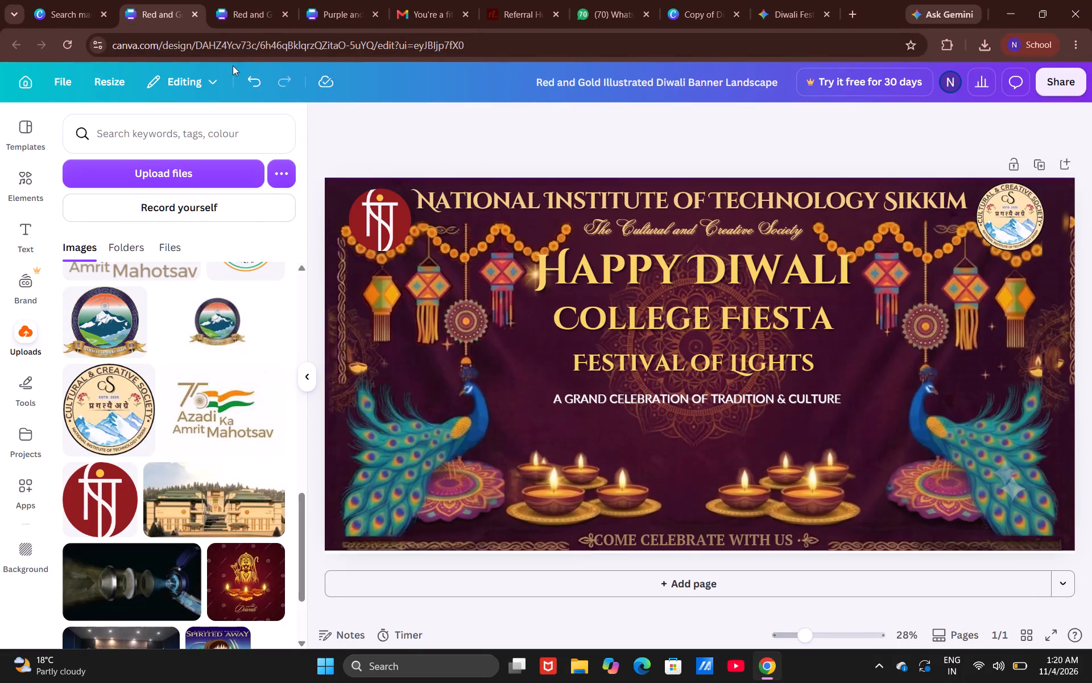
left_click(368, 220)
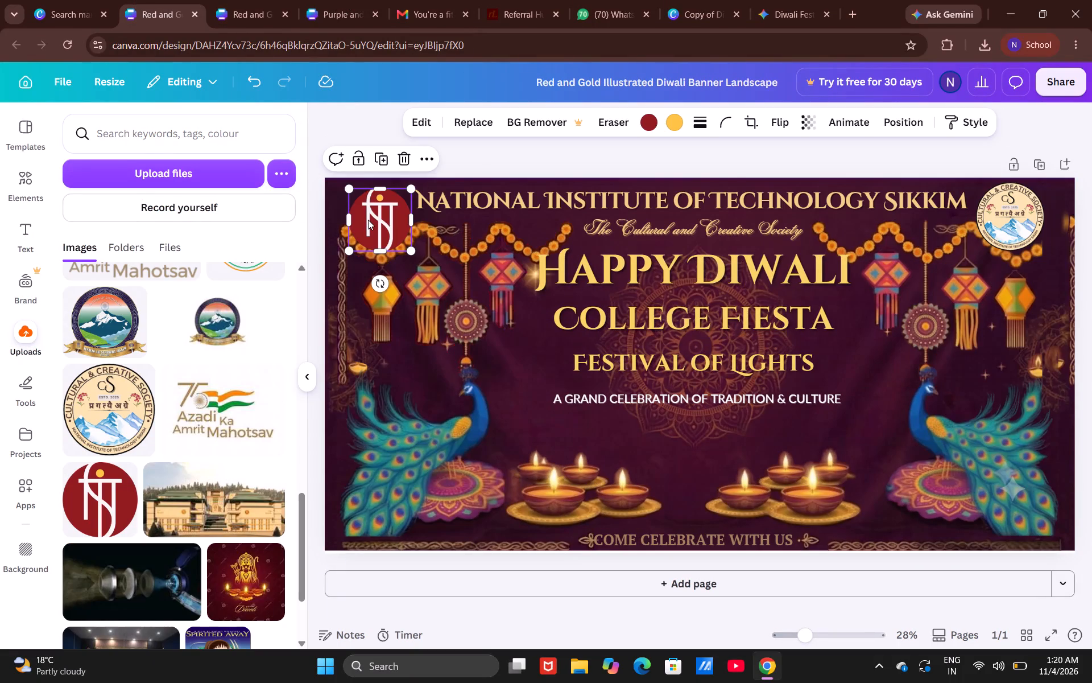
key("ctrl+c")
left_click(337, 1)
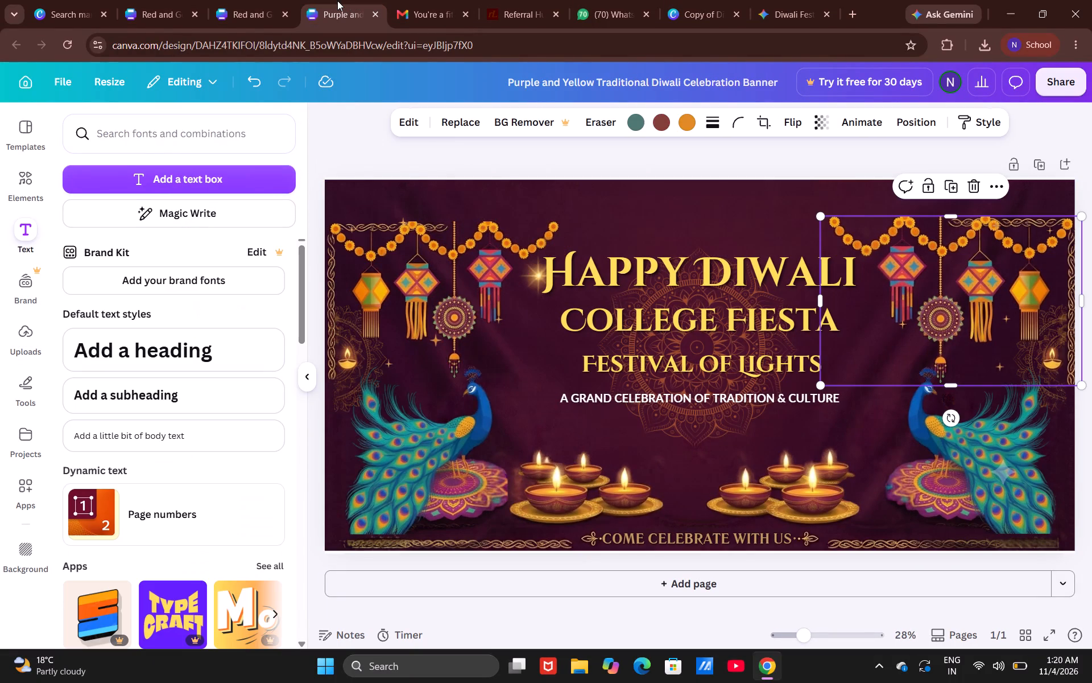
key("ctrl+v")
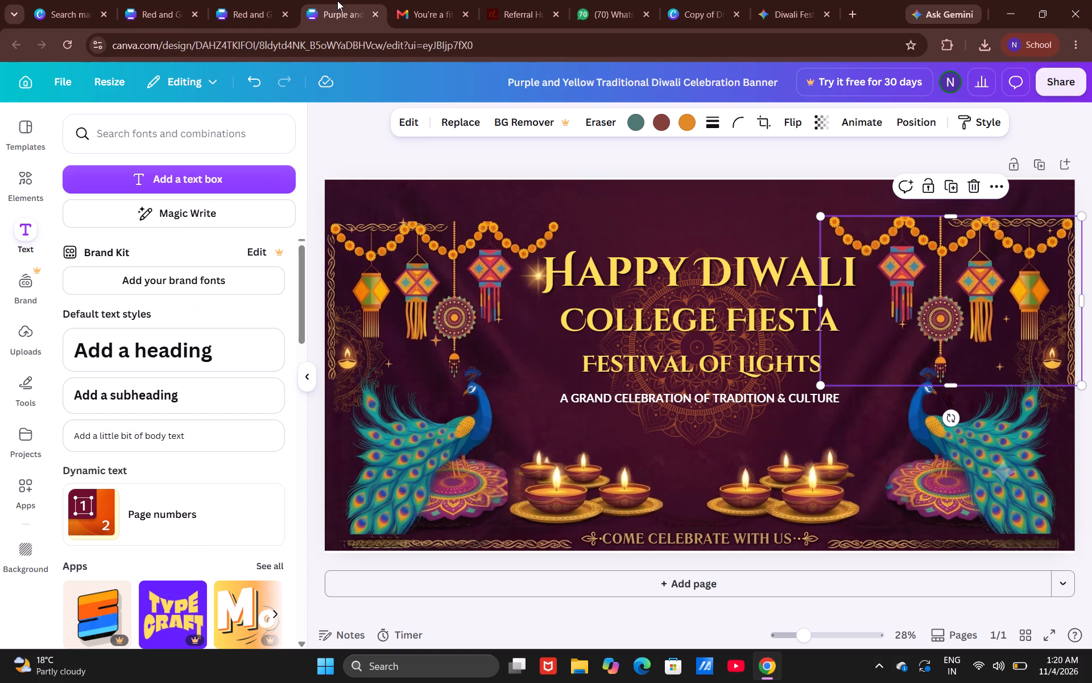
Copy the "National Institute of Technology Sikkim" title from the Red and Gold banner into the Purple and Yellow Diwali banner.
left_click(171, 1)
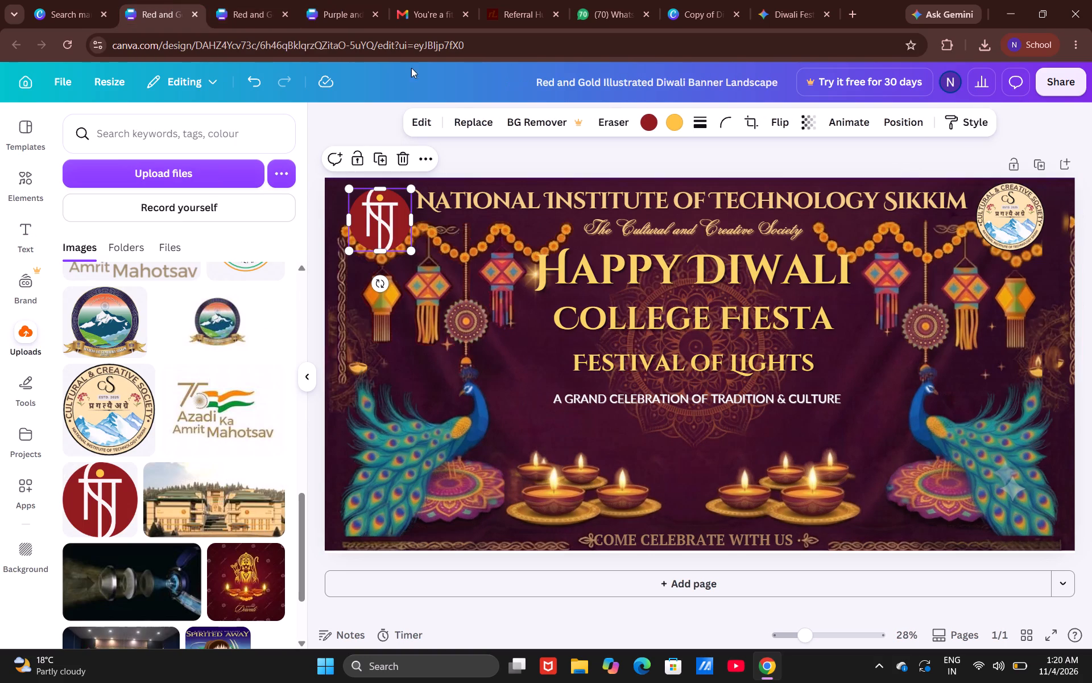
left_click(605, 211)
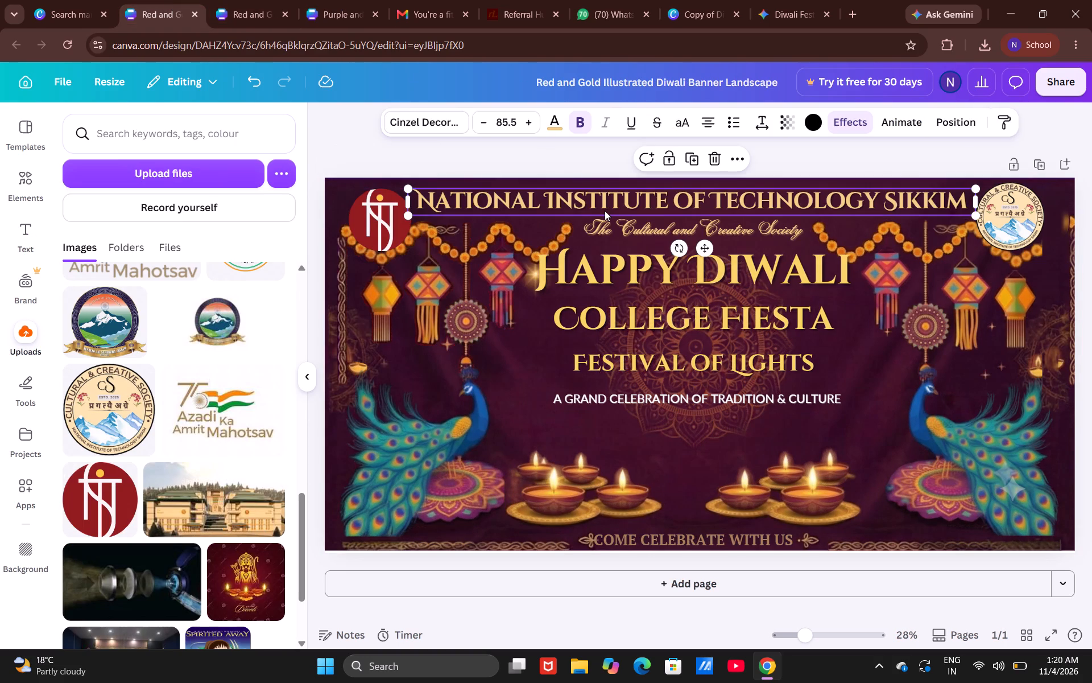
key("ctrl+c")
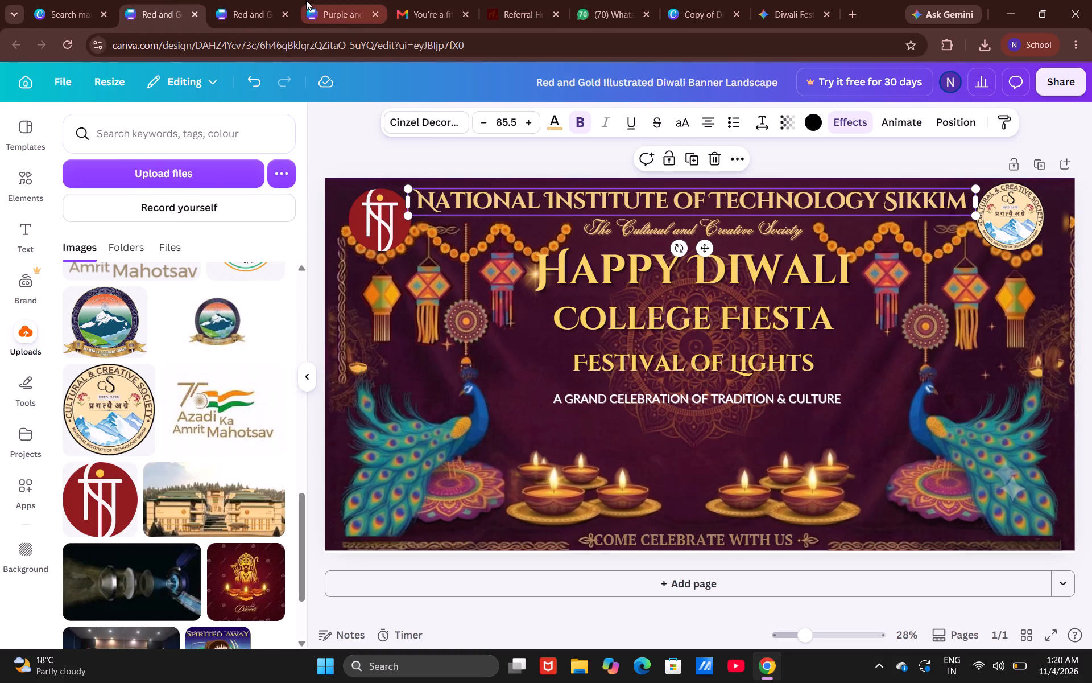
left_click(306, 0)
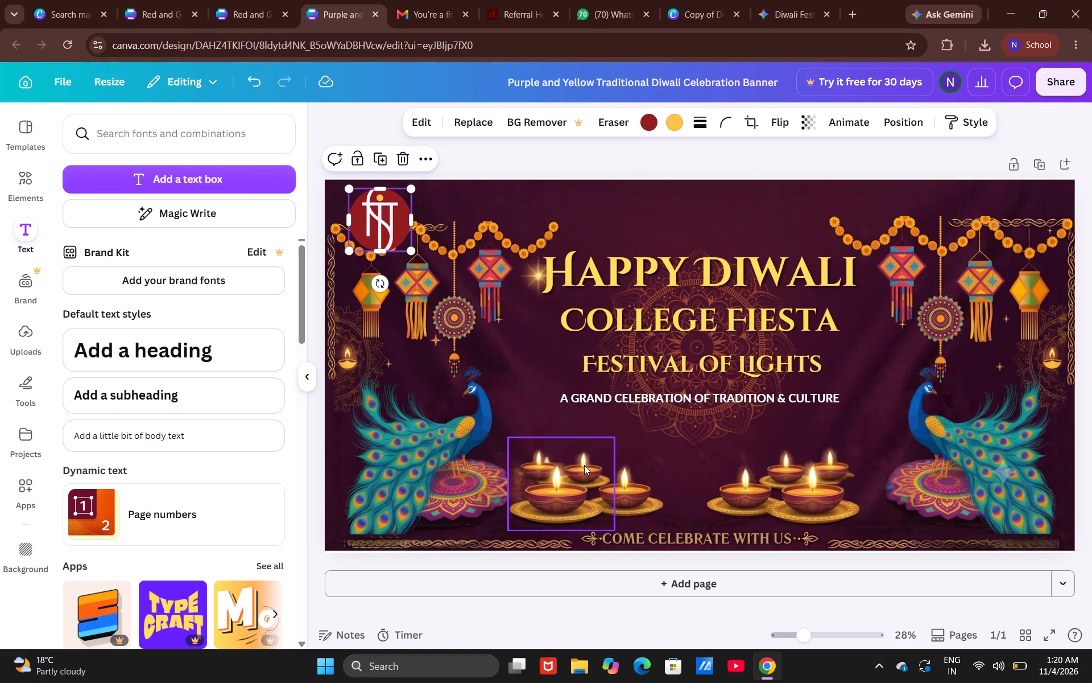
key("ctrl+v")
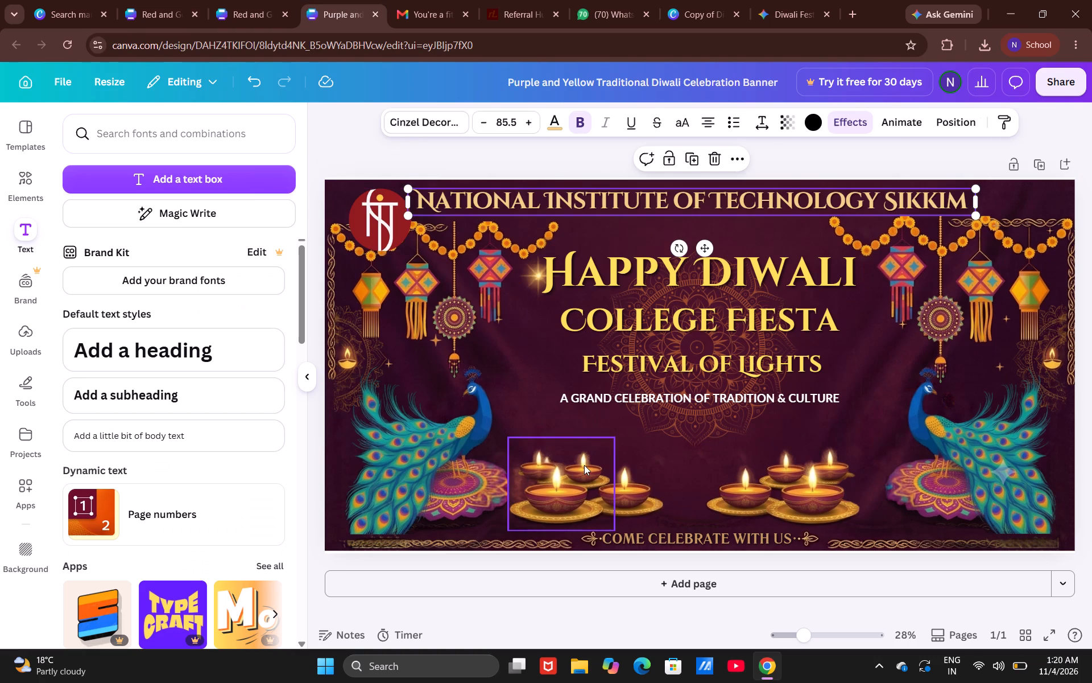
Copy the "The Cultural and Creative Society" script line from the Red and Gold banner into the Purple and Yellow Diwali banner.
left_click(186, 8)
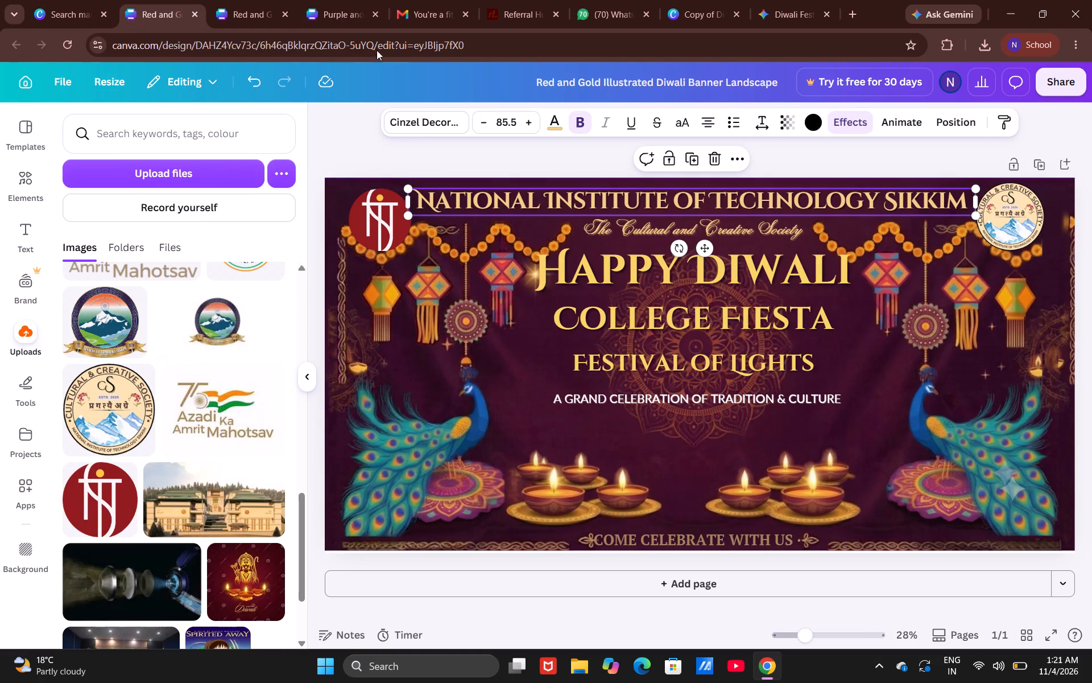
left_click(723, 221)
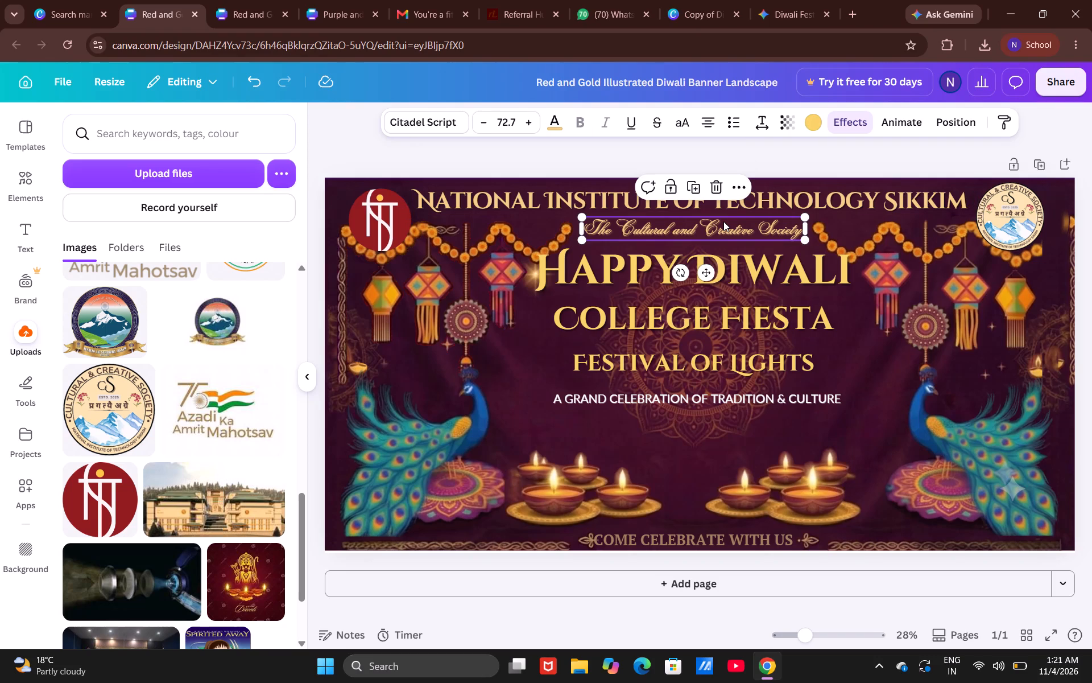
key("ctrl+c")
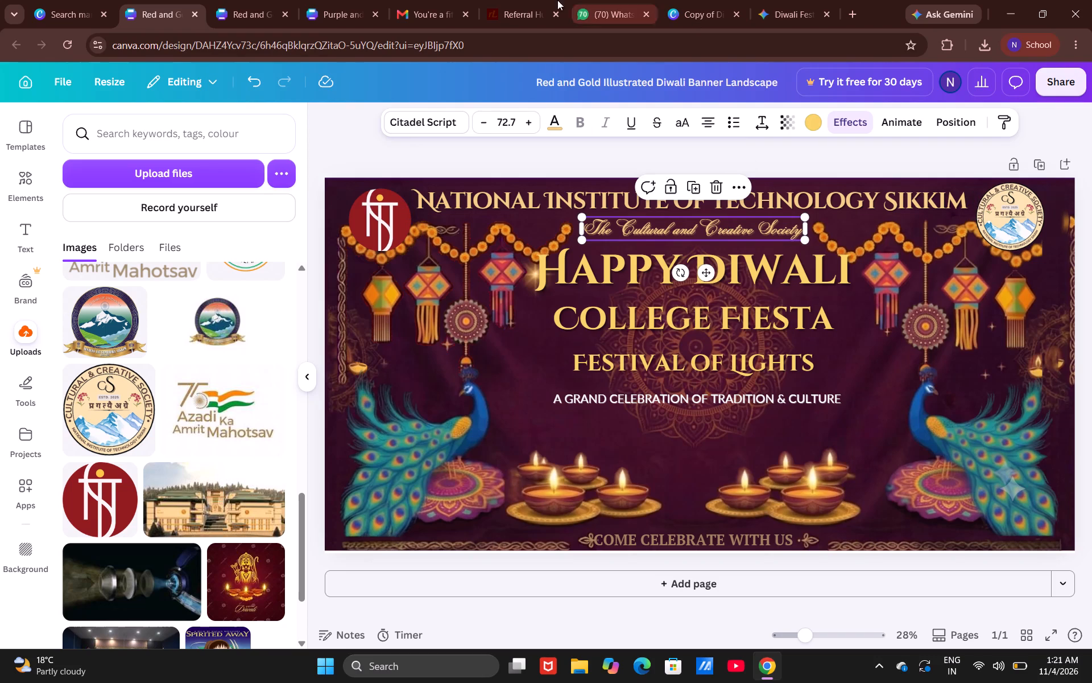
left_click(322, 0)
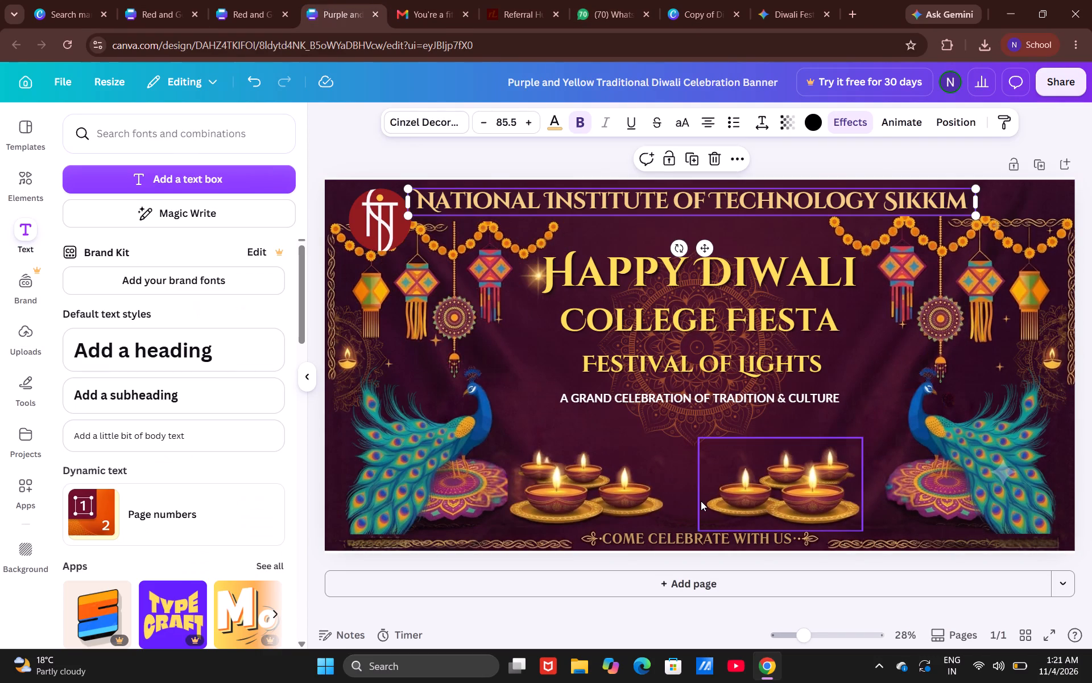
key("ctrl+v")
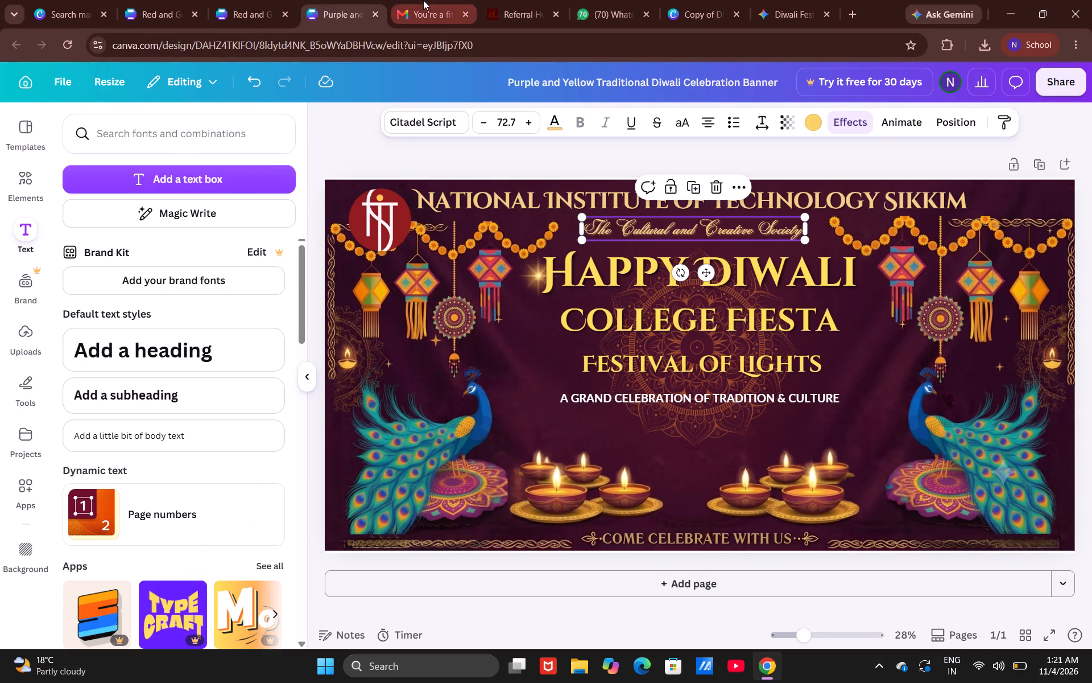
Copy the round Cultural & Creative Society logo from the Red and Gold banner into the Purple and Yellow Diwali banner.
left_click(193, 0)
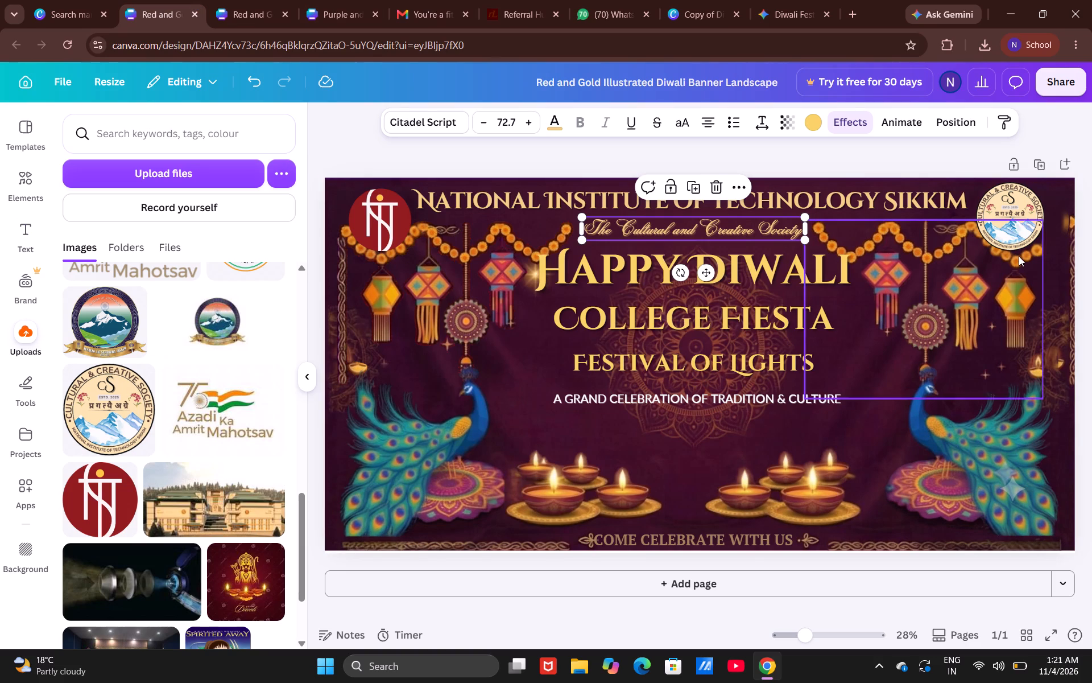
left_click(1019, 217)
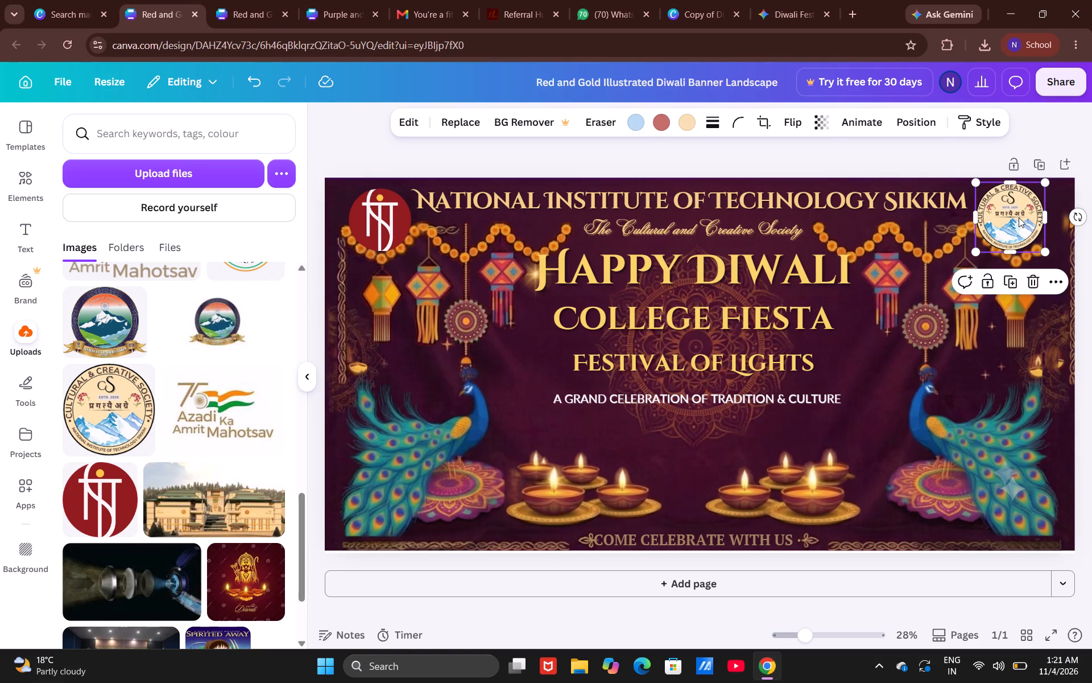
key("ctrl+c")
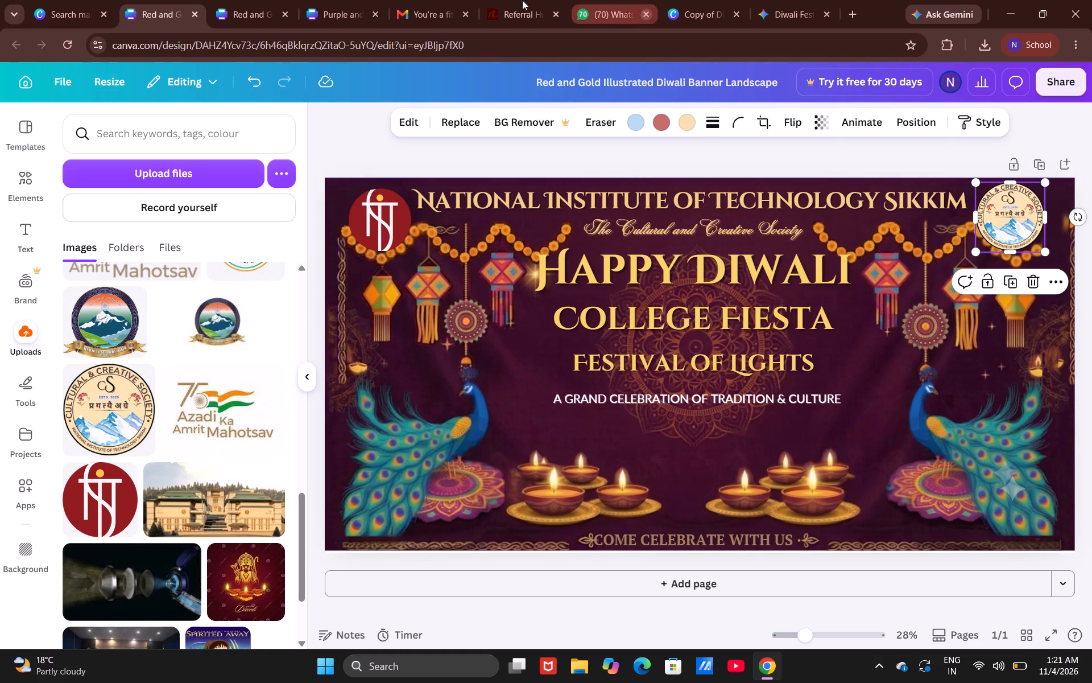
left_click(344, 0)
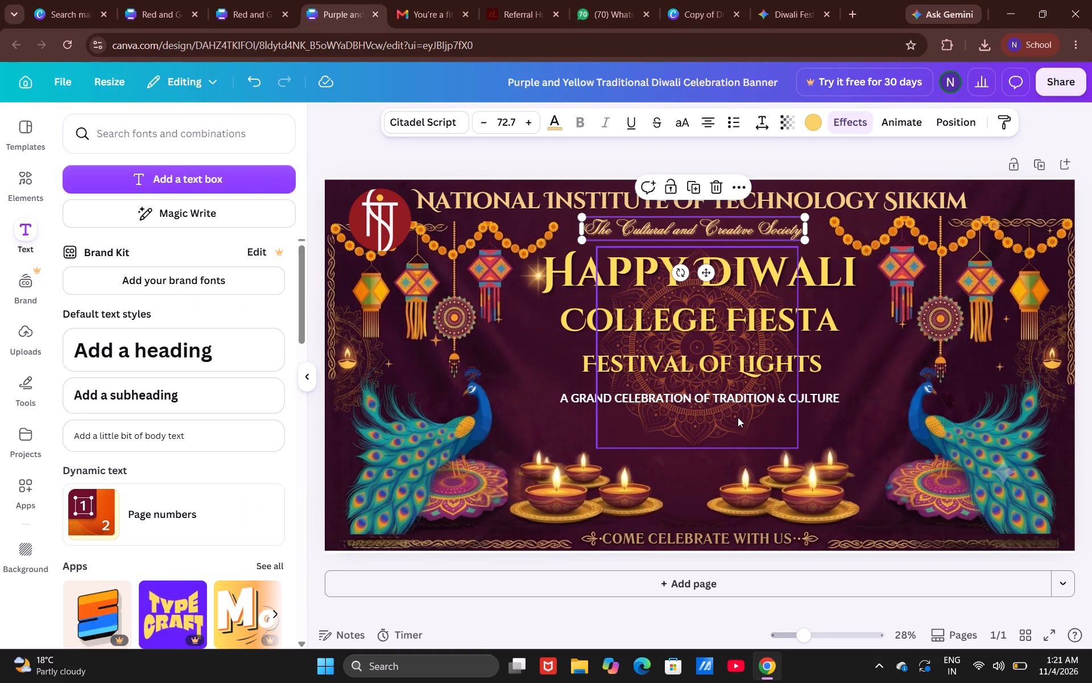
key("ctrl+v")
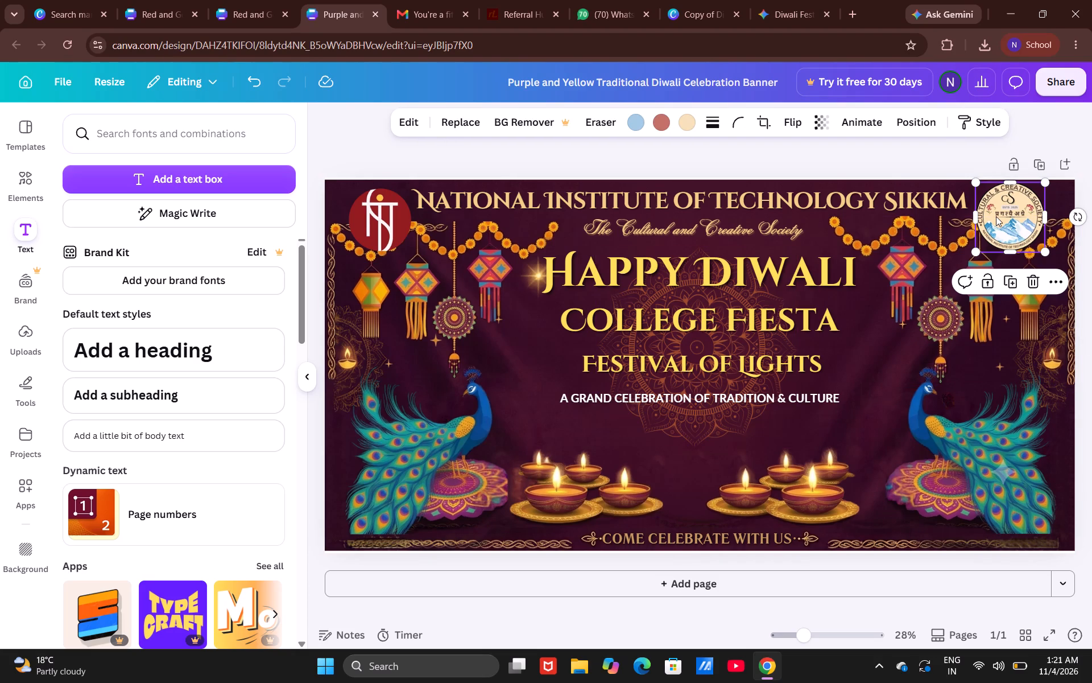
Shift the Cultural & Creative Society logo slightly outward and up, closer to the banner's top-right corner.
left_click_drag(996, 216, 1036, 211)
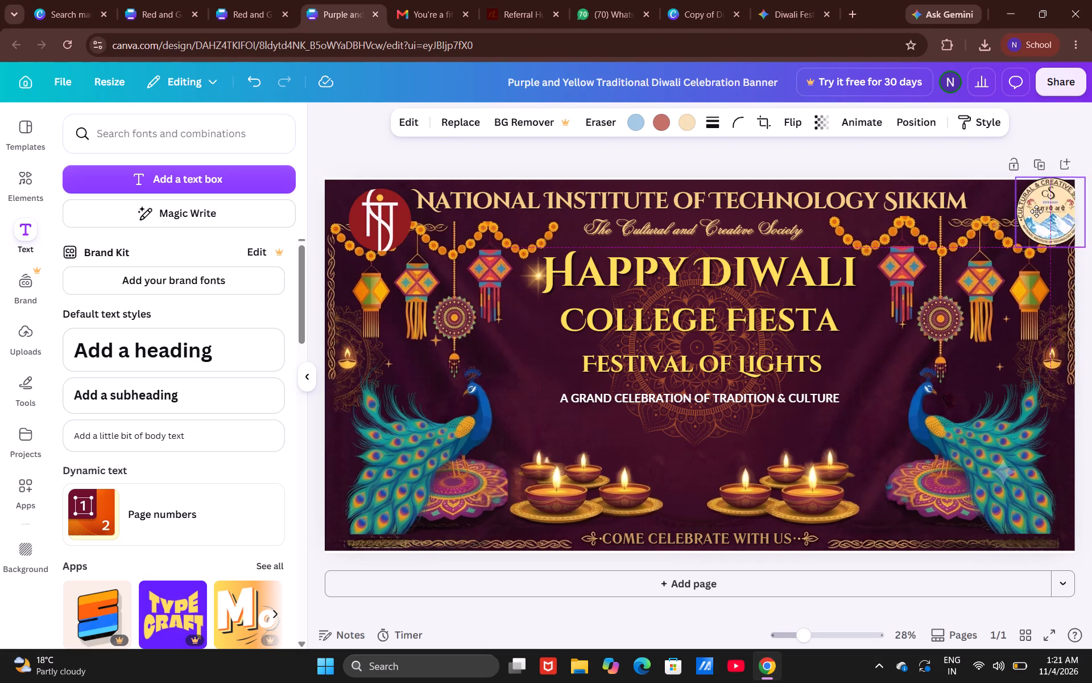
left_click_drag(1036, 211, 998, 215)
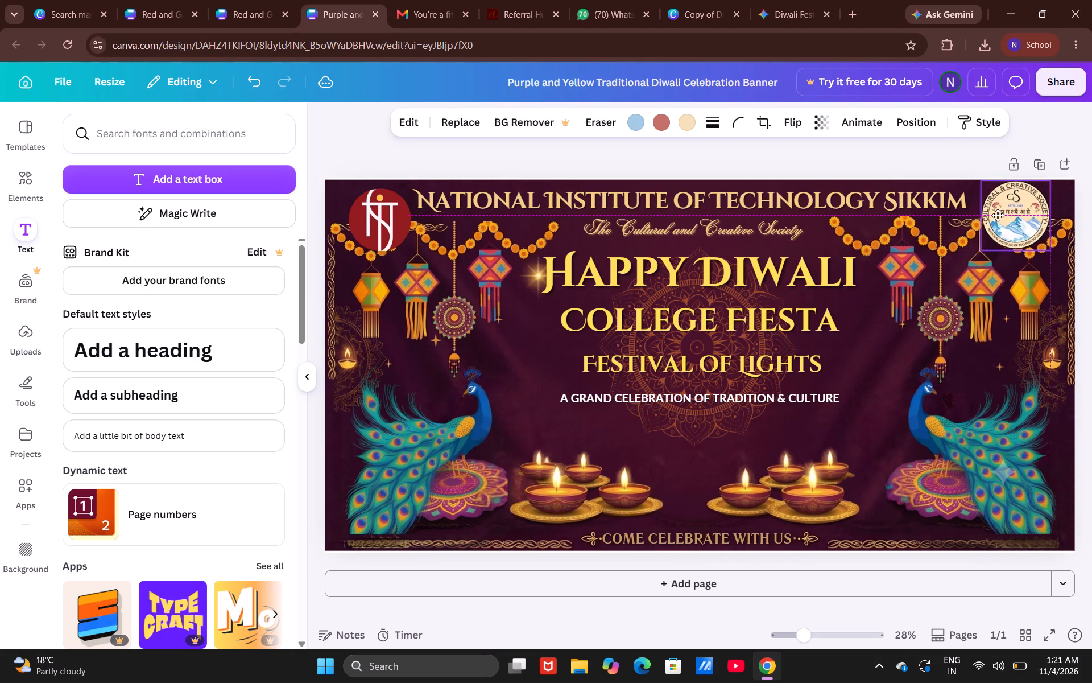
left_click_drag(998, 215, 996, 212)
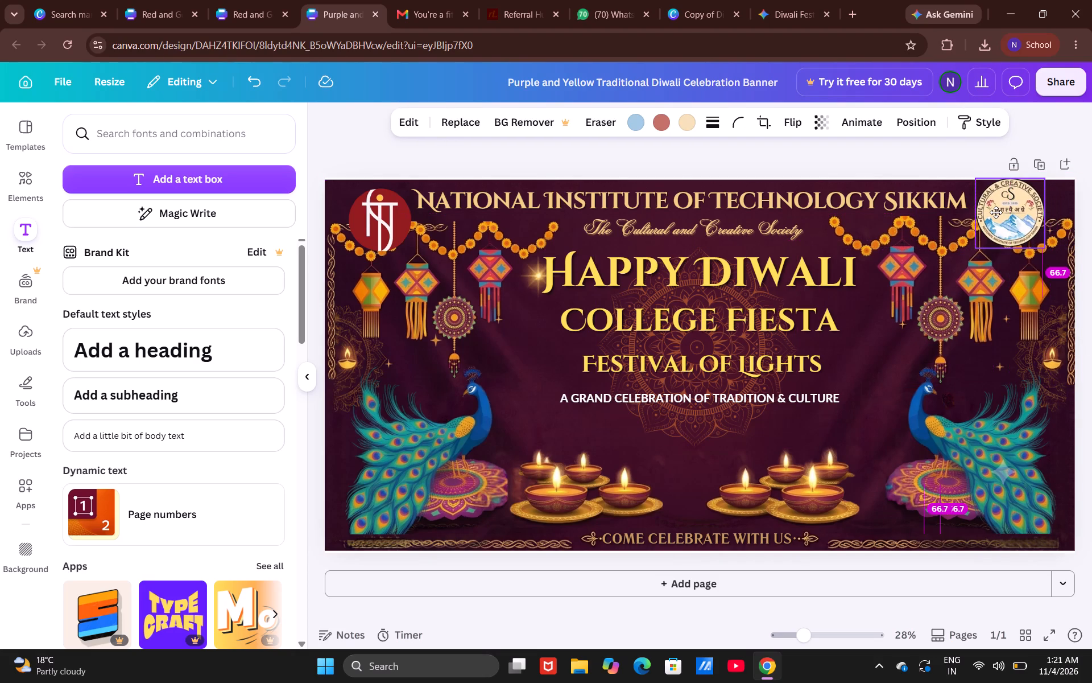
left_click_drag(996, 212, 1002, 213)
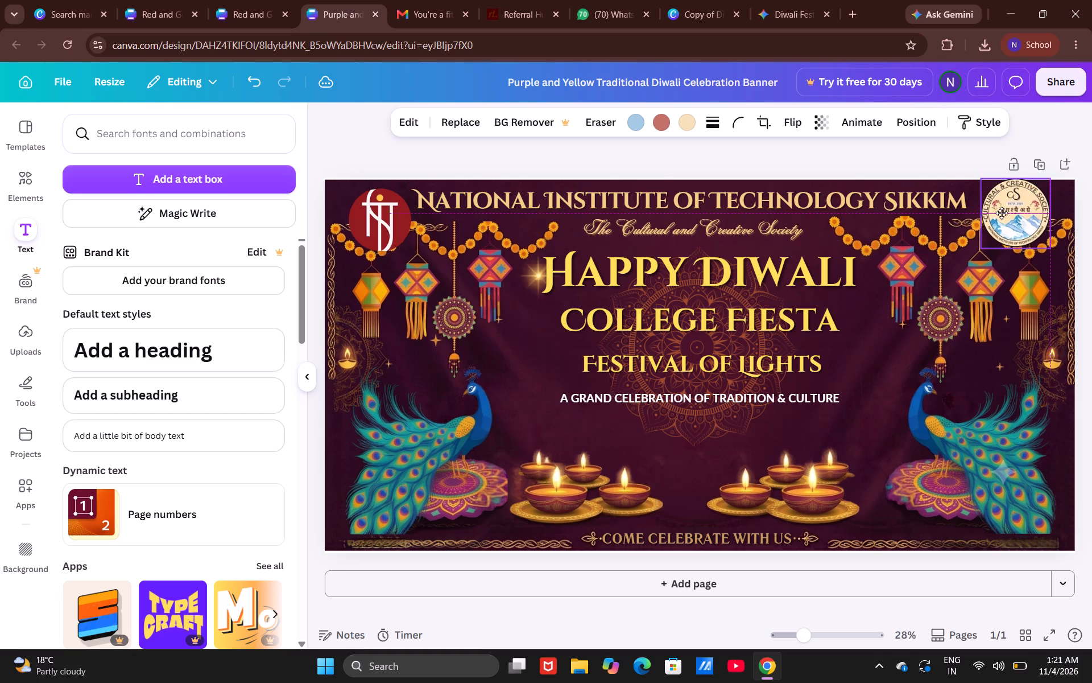
left_click_drag(1002, 213, 1006, 215)
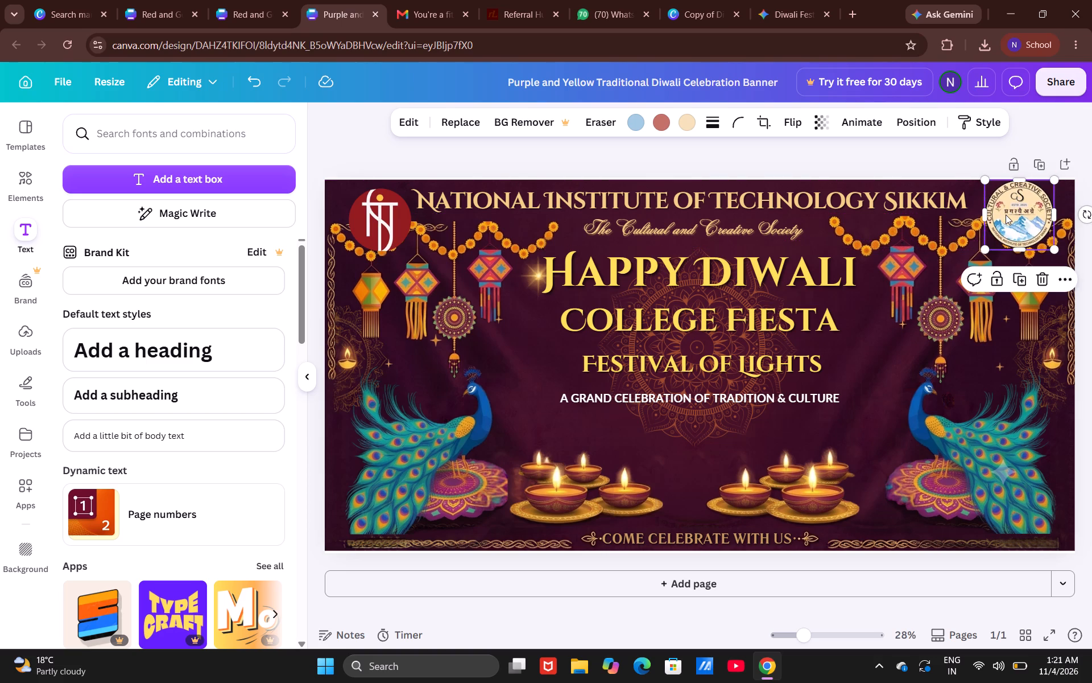
Shift the banner's right-hand marigold garland and lantern decoration slightly inward and down, away from the Cultural & Creative Society logo.
left_click(878, 231)
left_click_drag(878, 231, 869, 236)
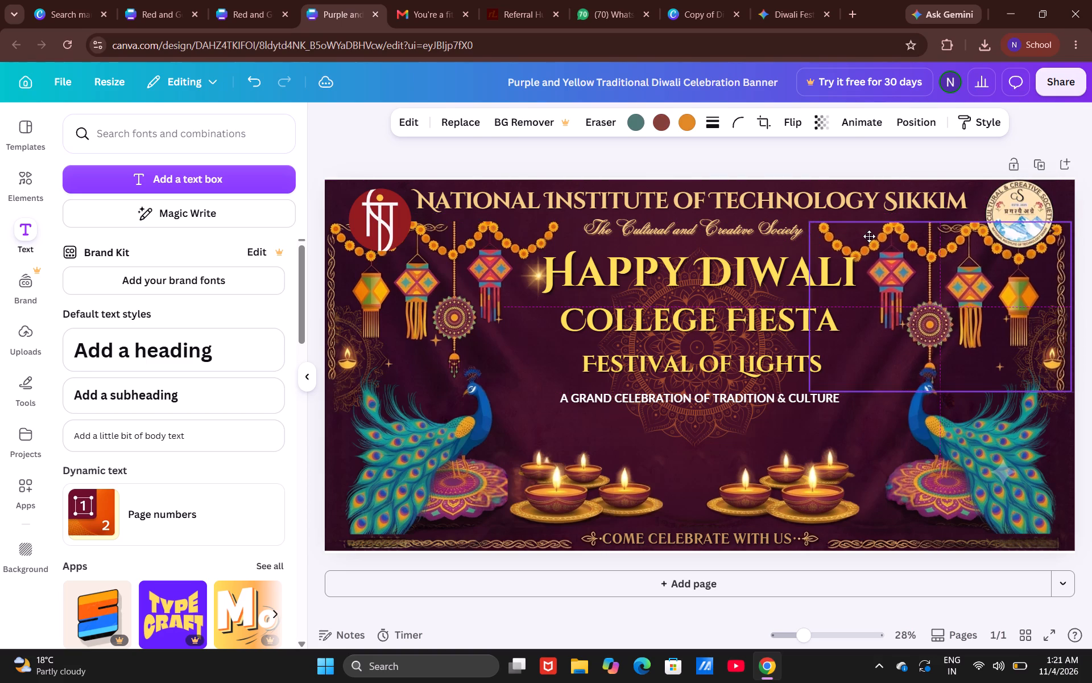
left_click_drag(869, 236, 867, 237)
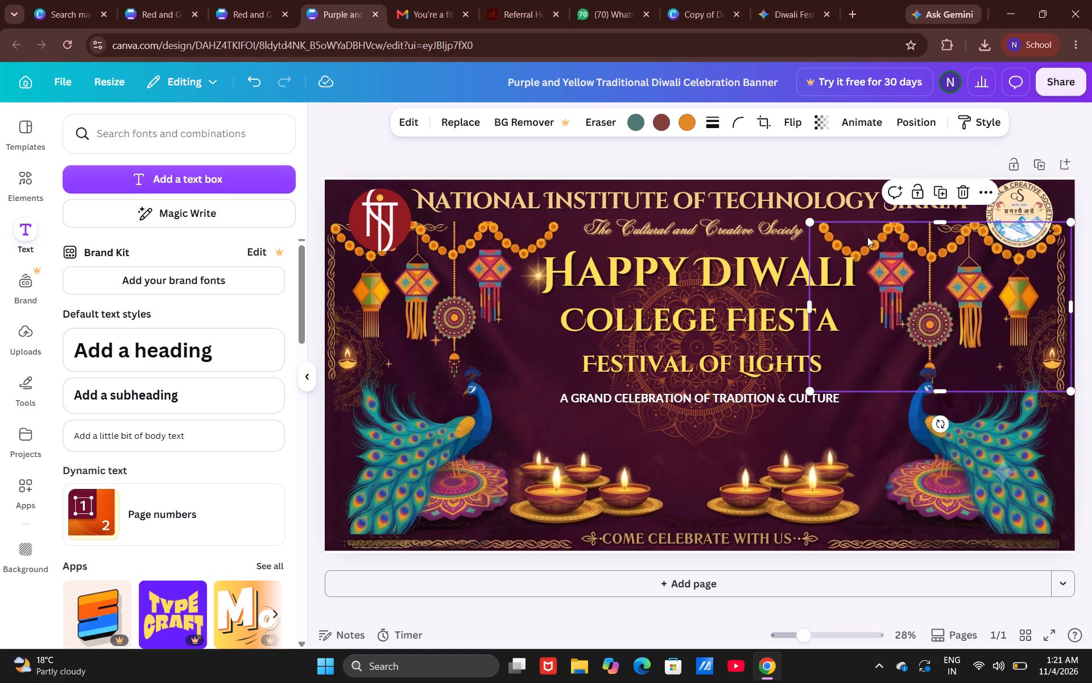
left_click(822, 170)
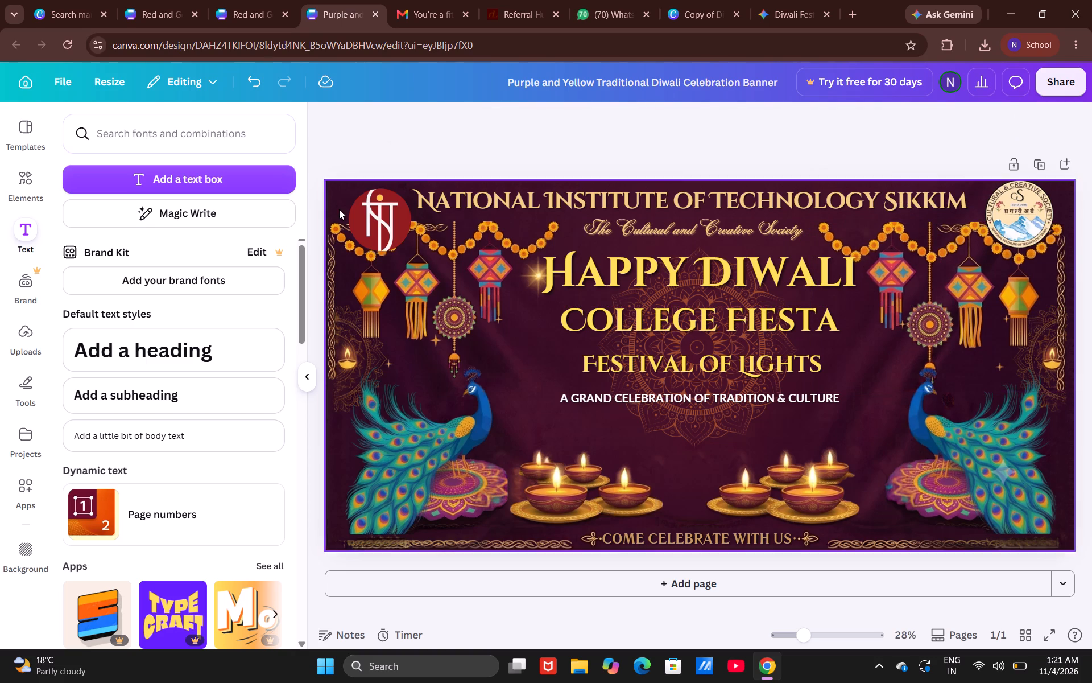
Shift the banner's left-hand marigold garland and lantern decoration slightly inward and down, roughly mirroring the opposite garland.
left_click_drag(456, 241, 468, 245)
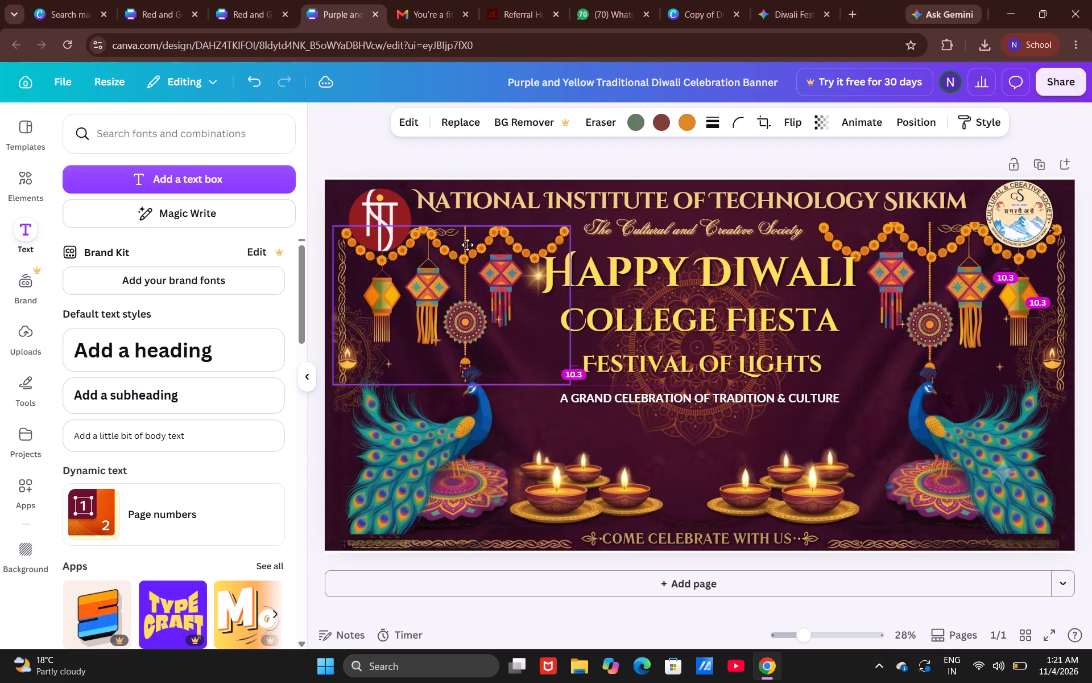
left_click_drag(468, 245, 468, 244)
left_click(500, 150)
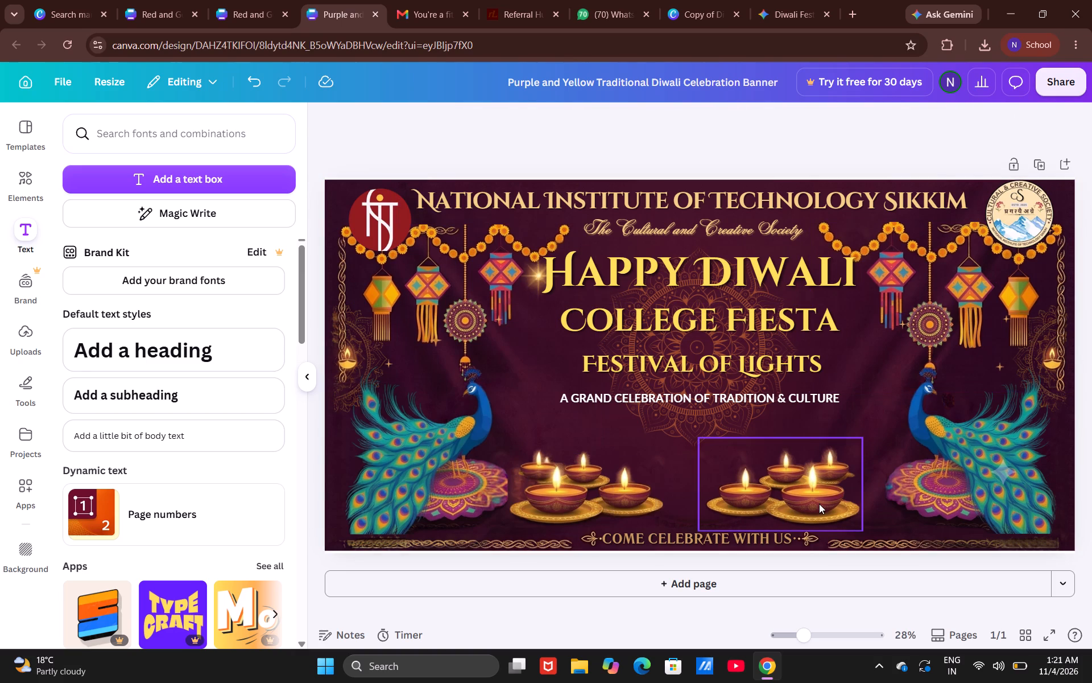
Nudge the "National Institute of Technology Sikkim" title slightly down, closer to the script line beneath it.
left_click_drag(634, 201, 634, 203)
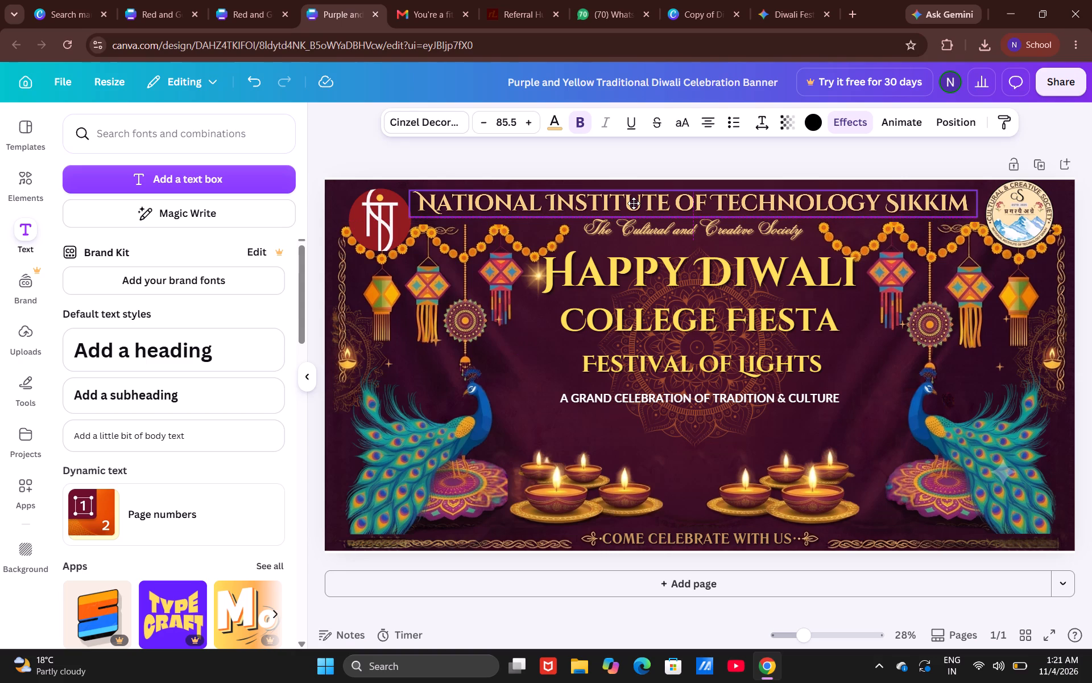
left_click_drag(634, 203, 635, 207)
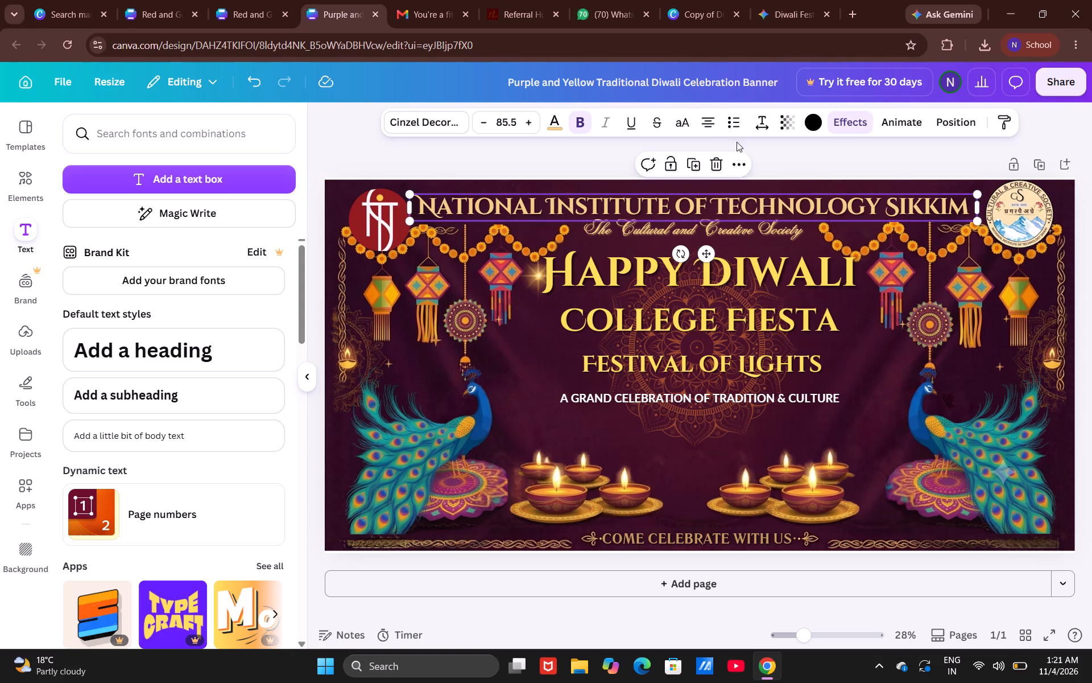
left_click(786, 155)
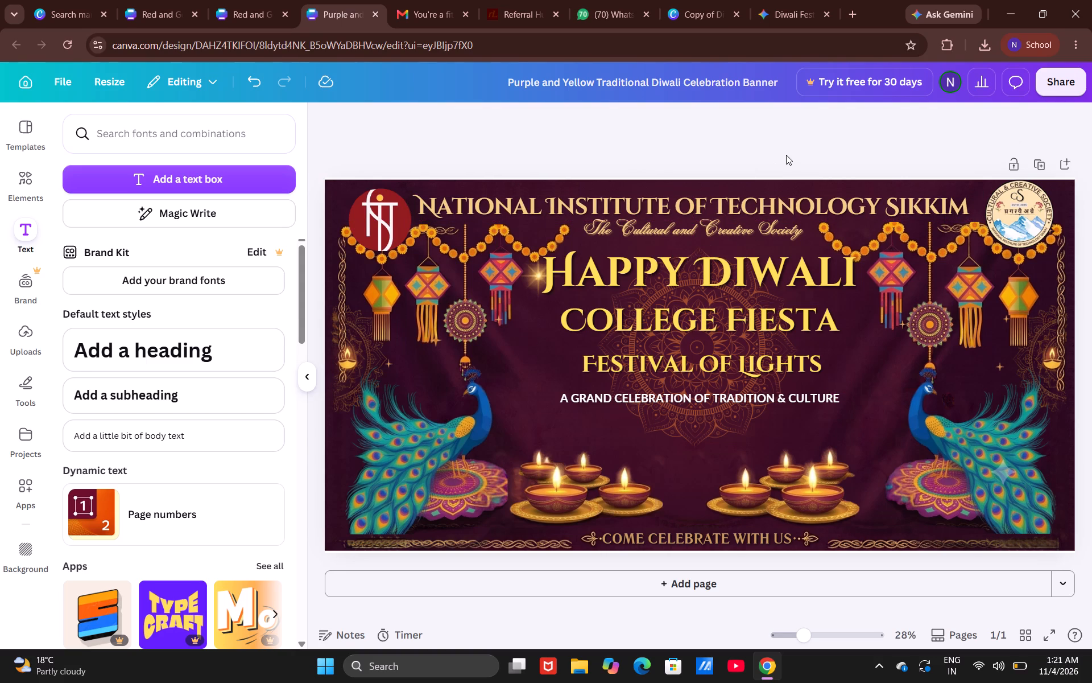
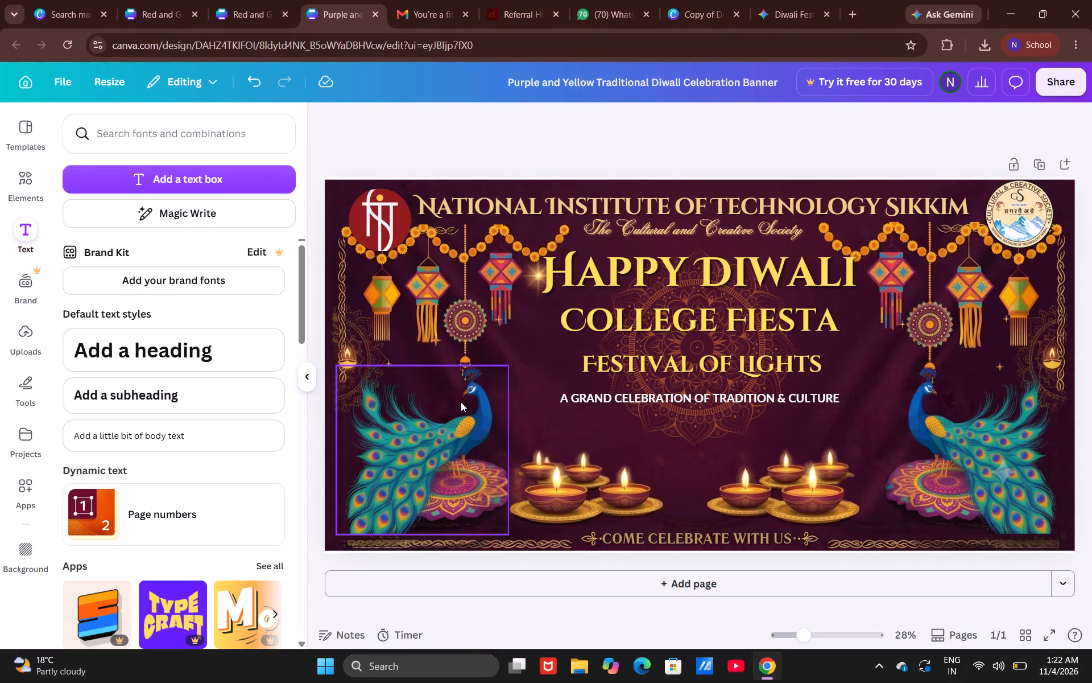
Shift the banner's left-hand peacock slightly down and outward, closer to the bottom border.
left_click_drag(461, 402, 457, 408)
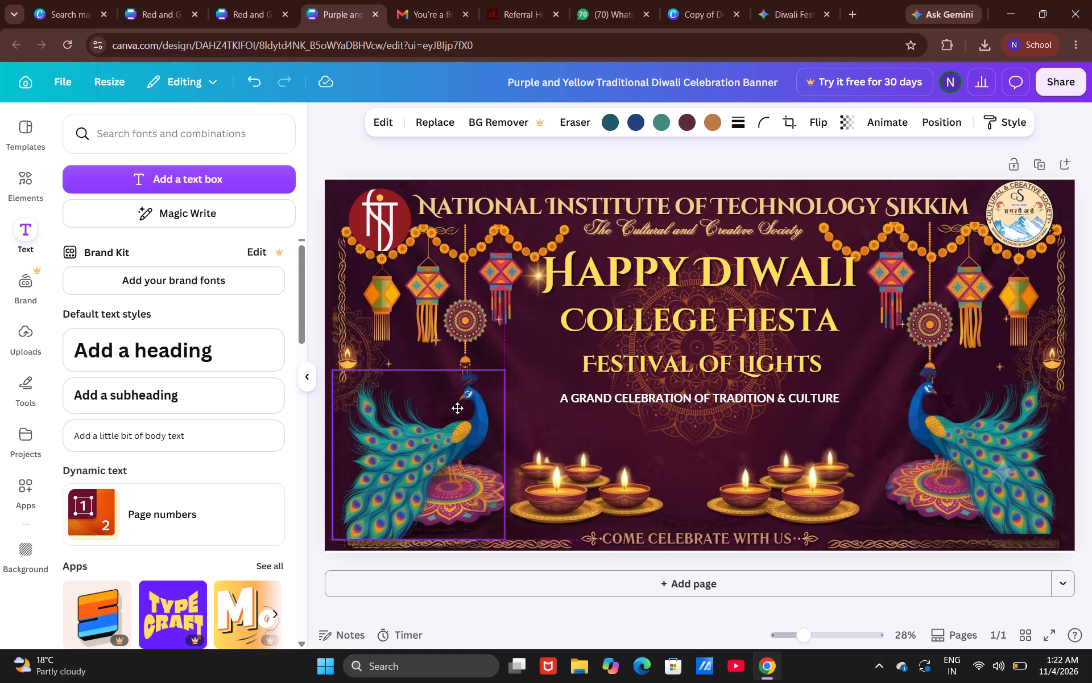
left_click_drag(457, 408, 459, 409)
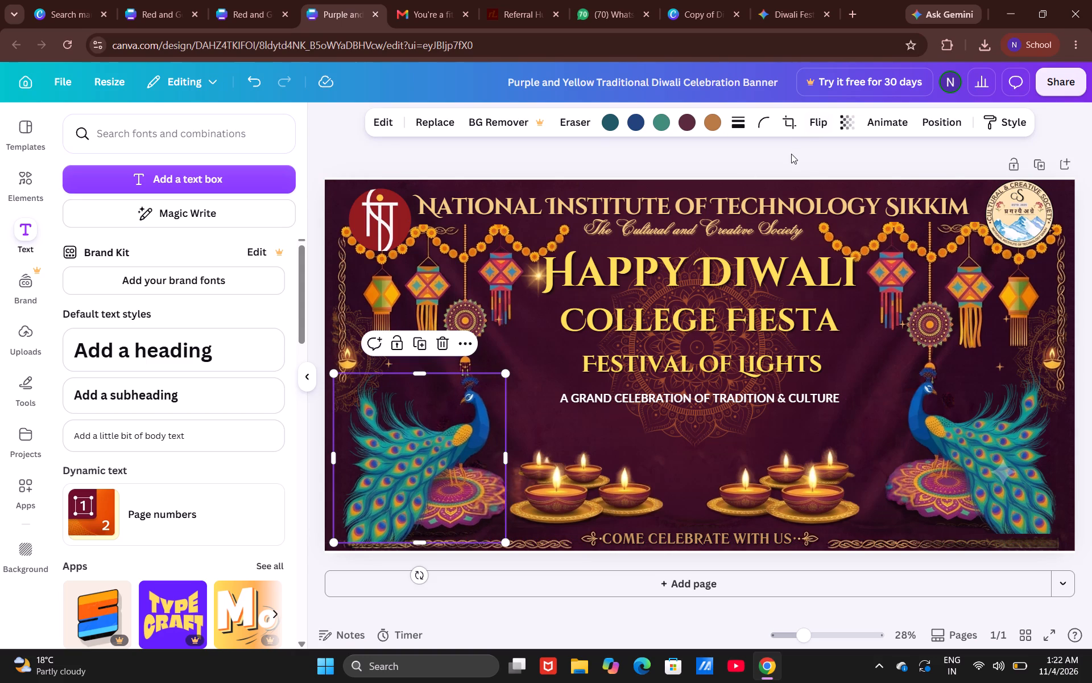
left_click(791, 154)
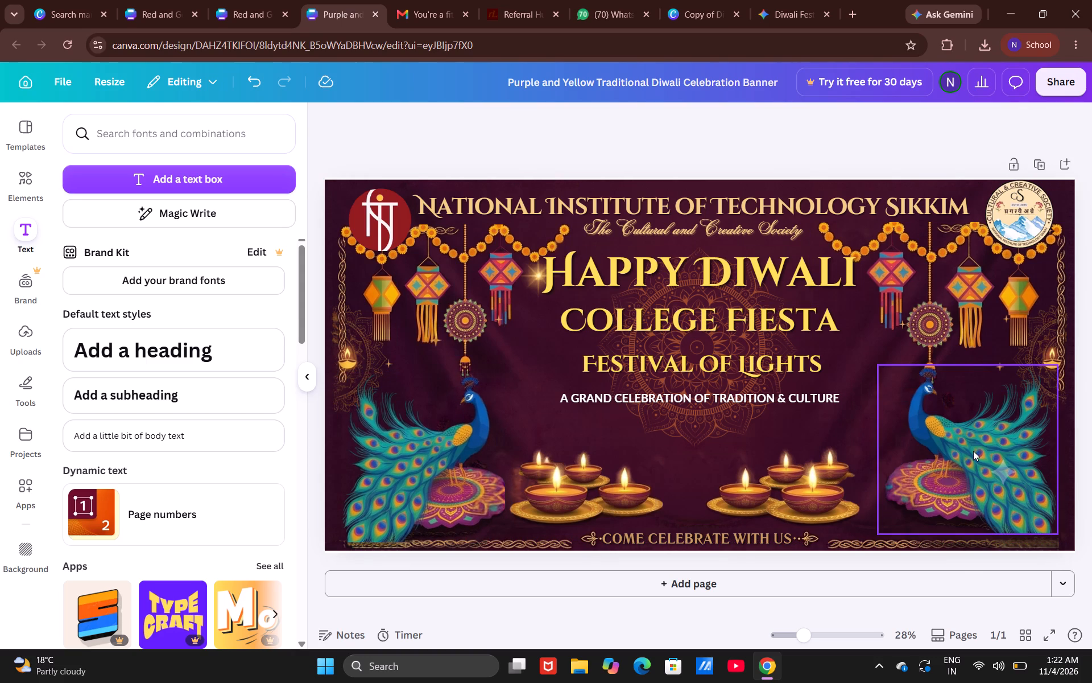
Shift the banner's right-hand peacock slightly down to sit level with the opposite peacock.
left_click_drag(973, 451, 972, 466)
left_click(809, 154)
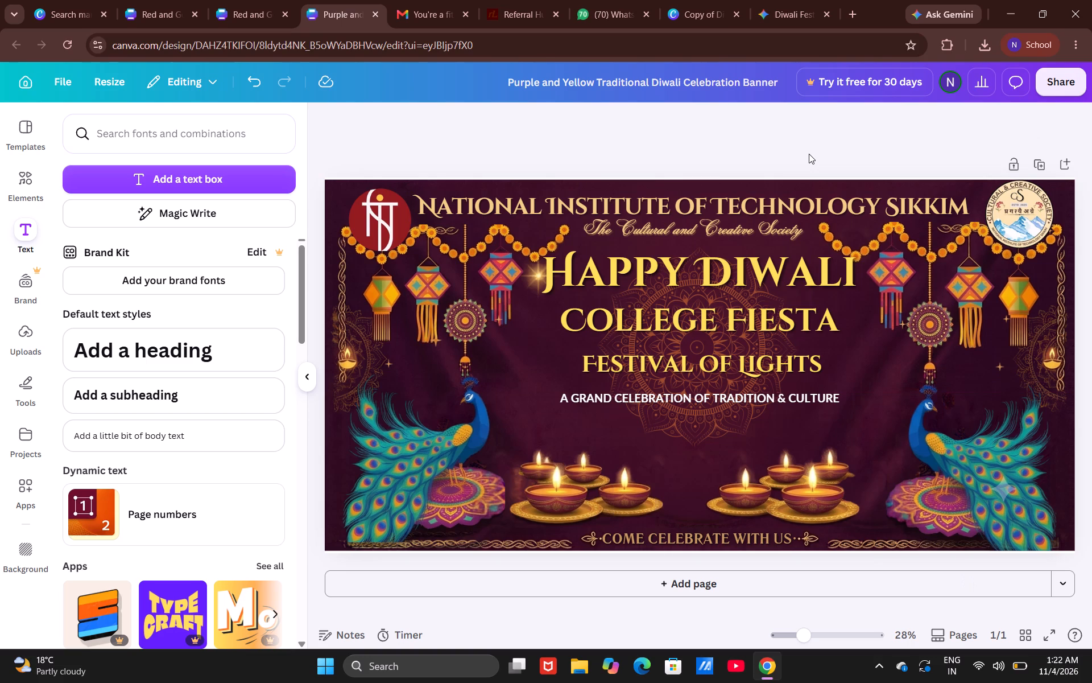
Copy the soft pink glow behind the Diwali text in the Red and Gold design into the Purple and Yellow banner.
left_click(691, 437)
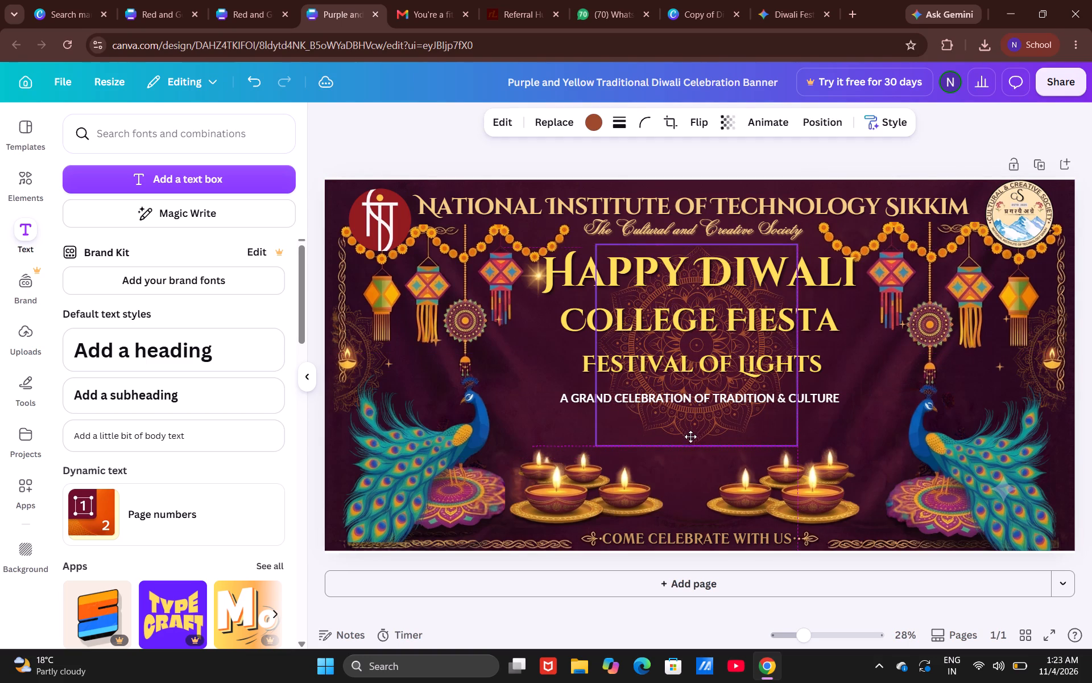
left_click(225, 3)
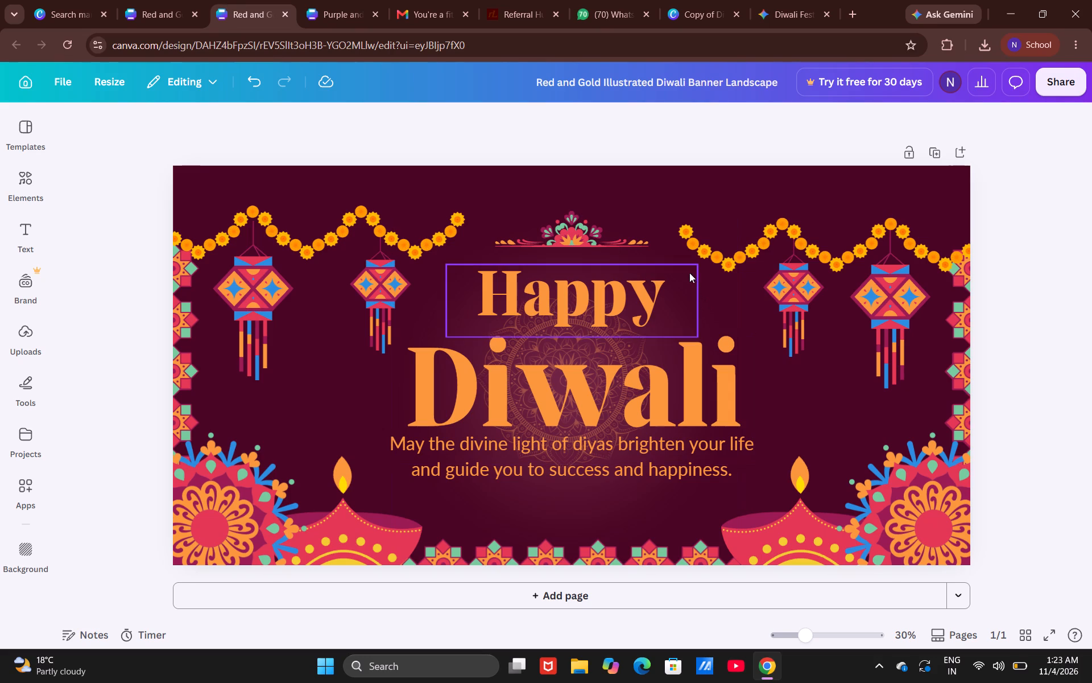
left_click(706, 272)
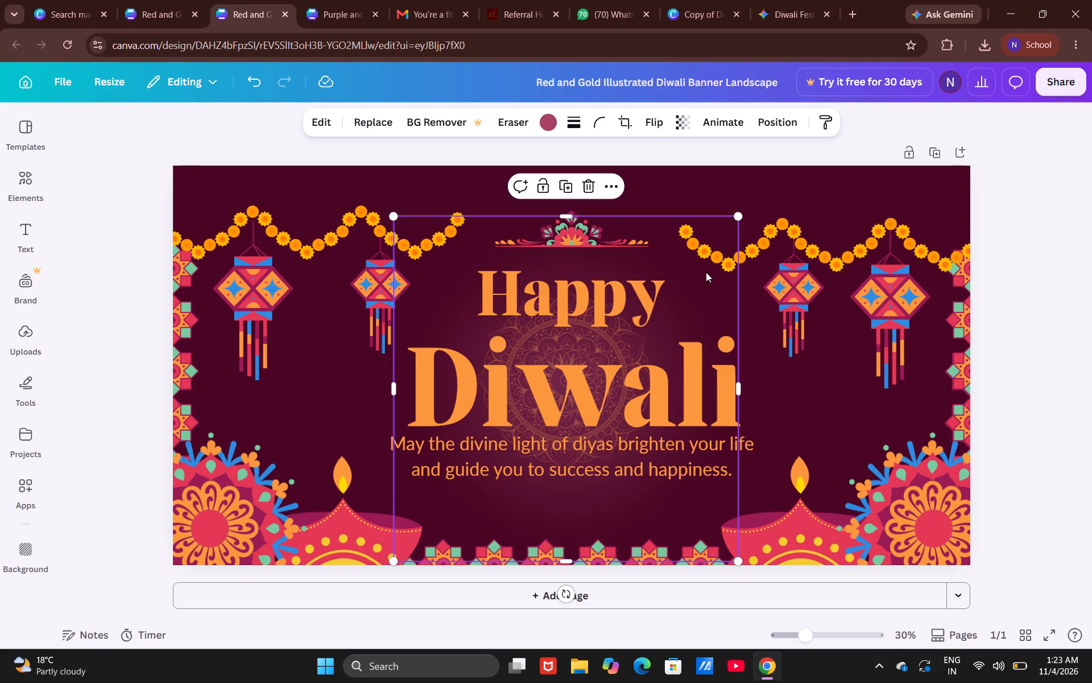
key("ctrl+c")
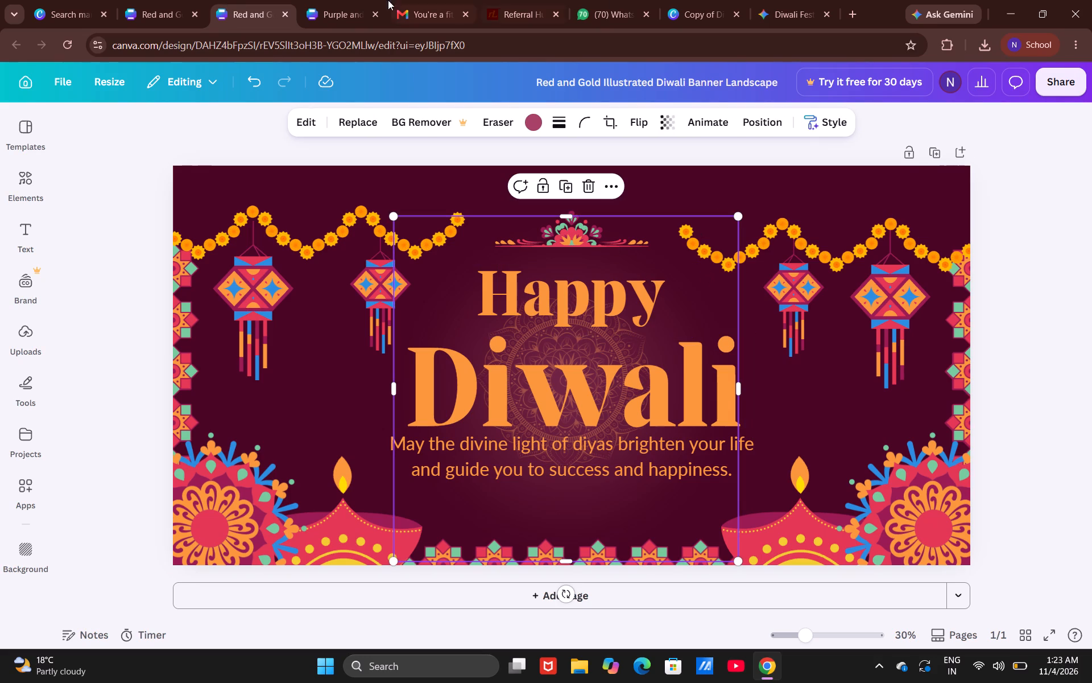
left_click(320, 0)
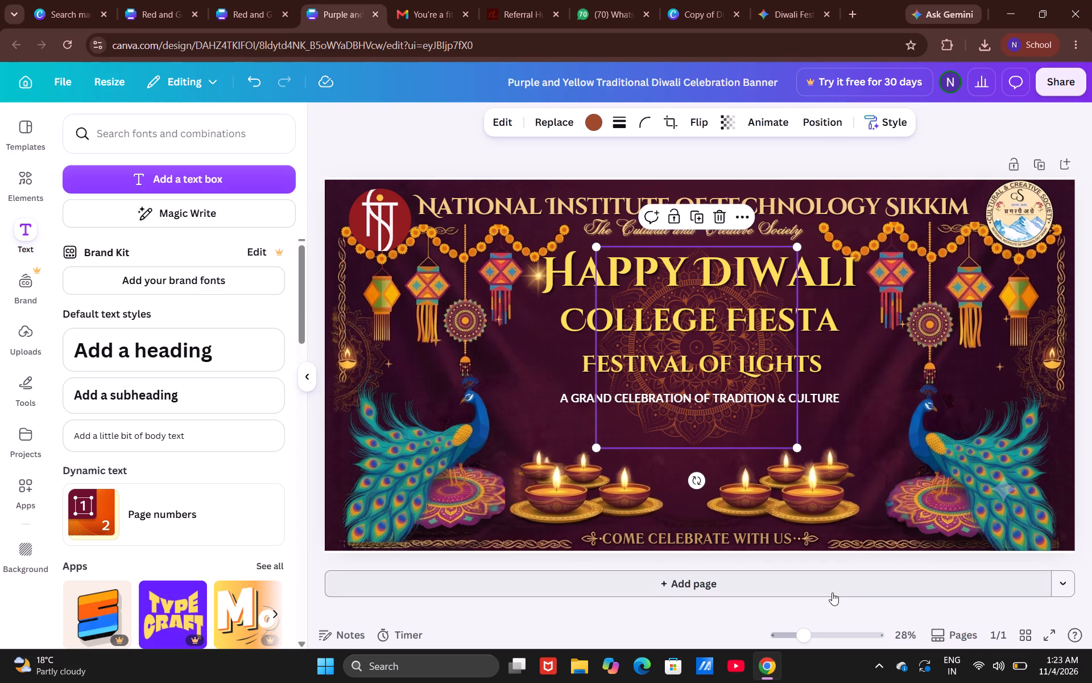
key("ctrl+v")
left_click(955, 155)
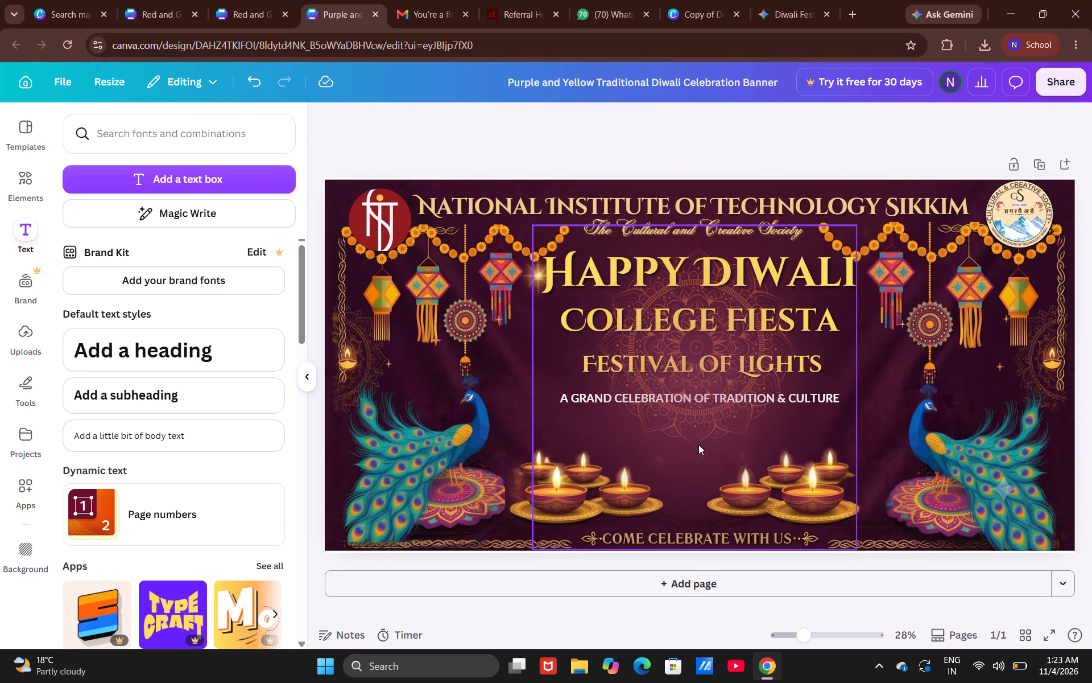
Shrink the pasted glow and place it roughly centred behind the headings, over the mandala.
left_click_drag(694, 447, 693, 422)
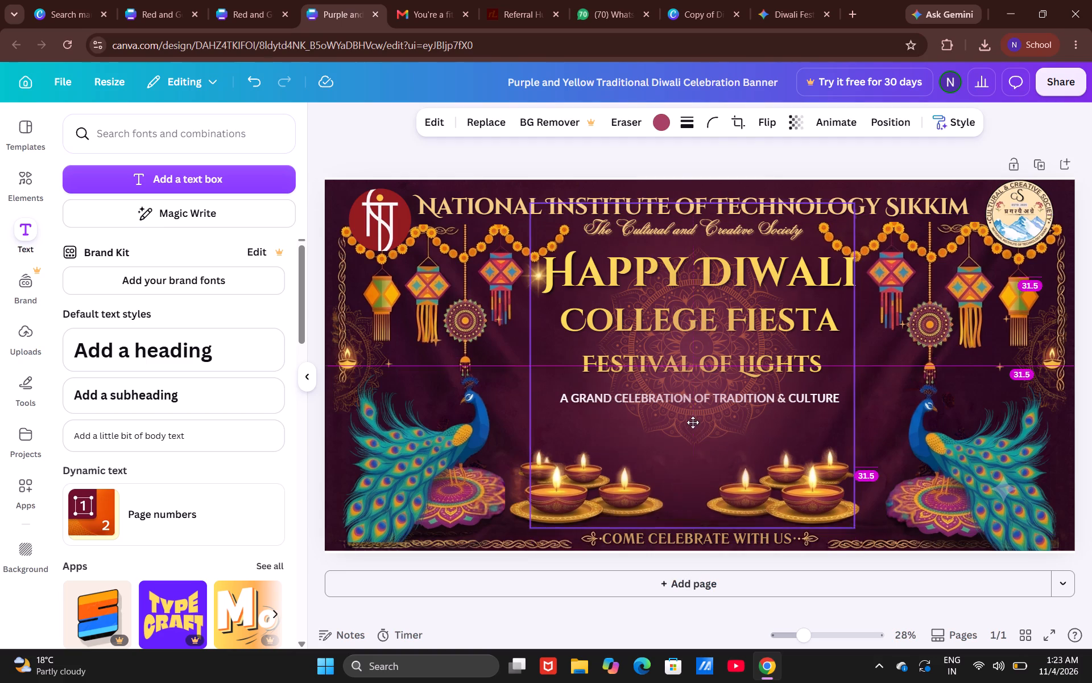
left_click_drag(693, 422, 694, 419)
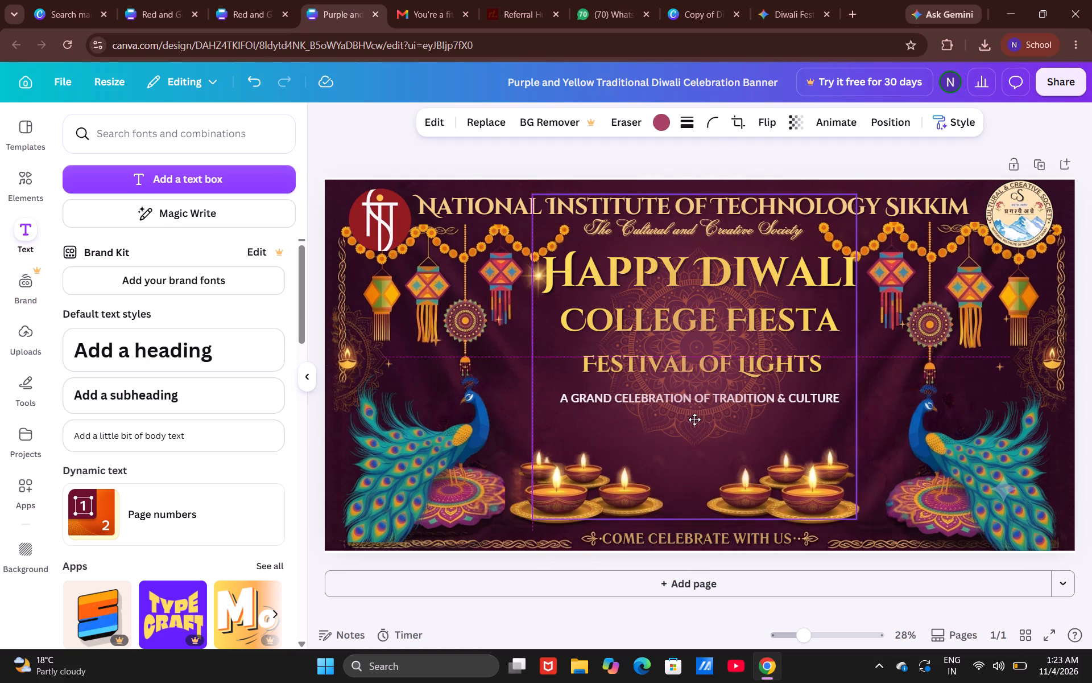
left_click_drag(694, 419, 694, 420)
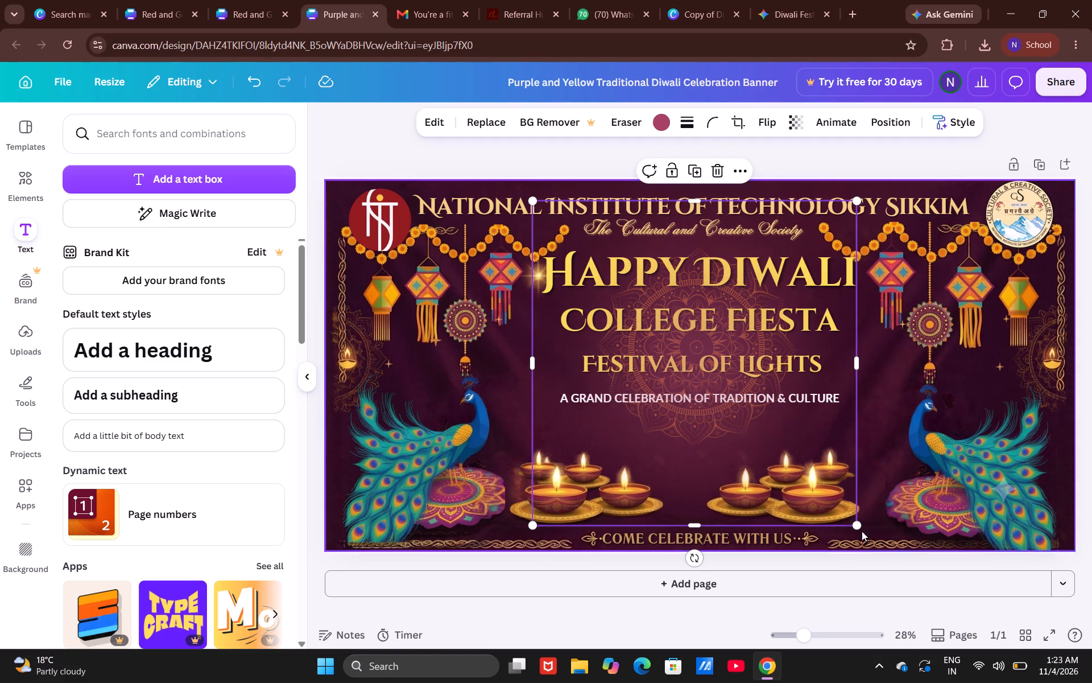
left_click_drag(861, 525, 803, 461)
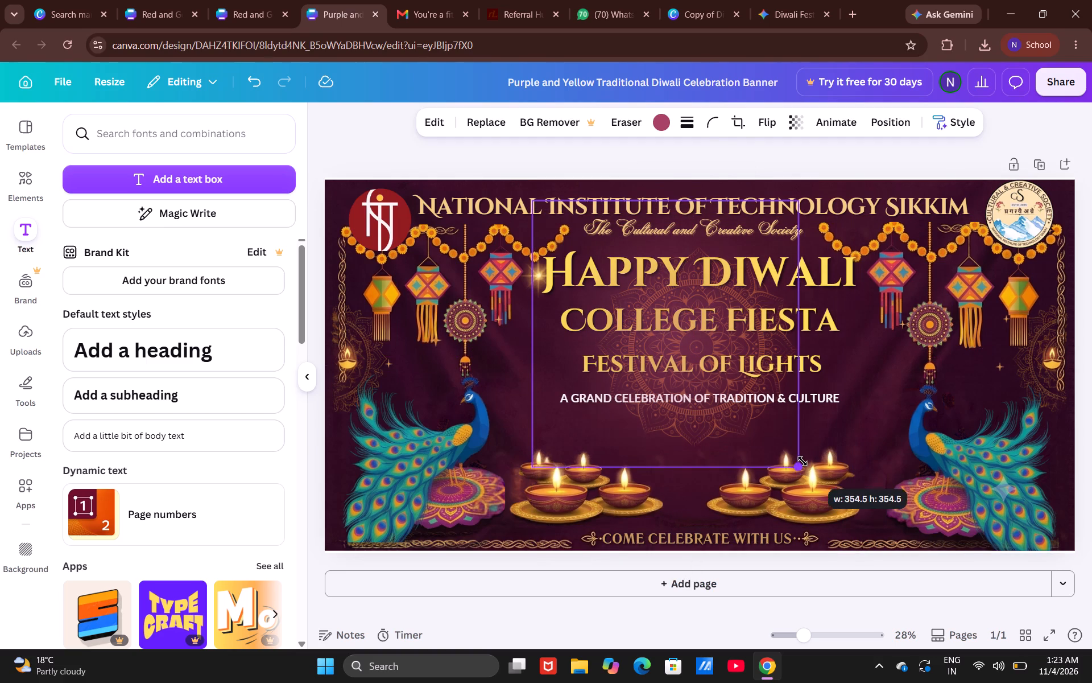
left_click_drag(803, 461, 787, 451)
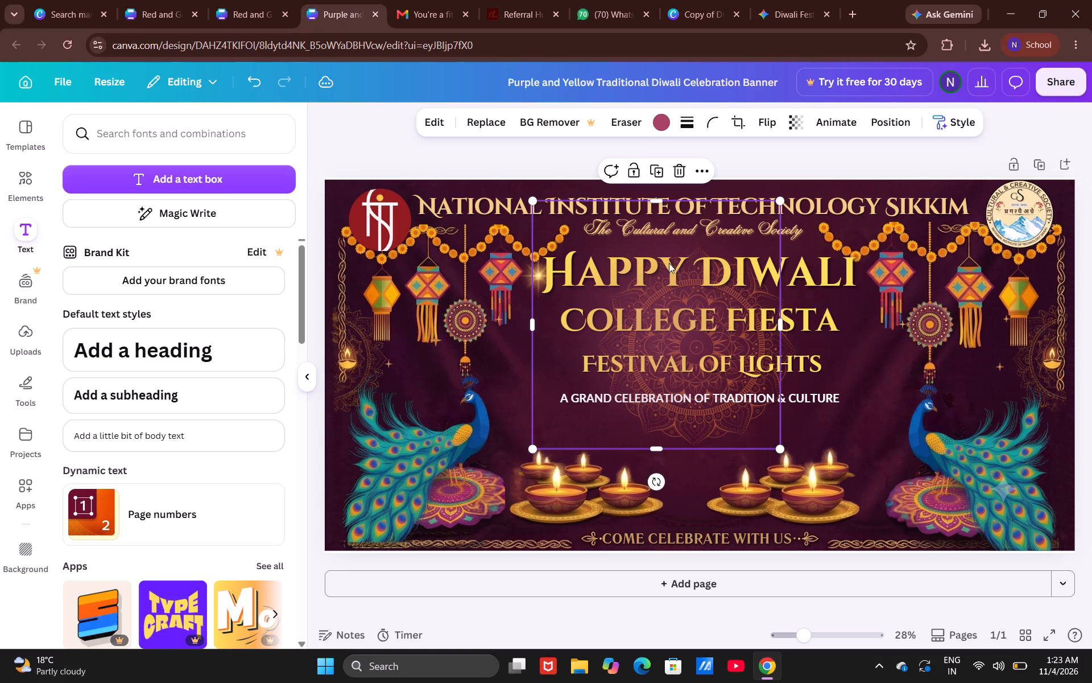
left_click_drag(655, 294, 680, 306)
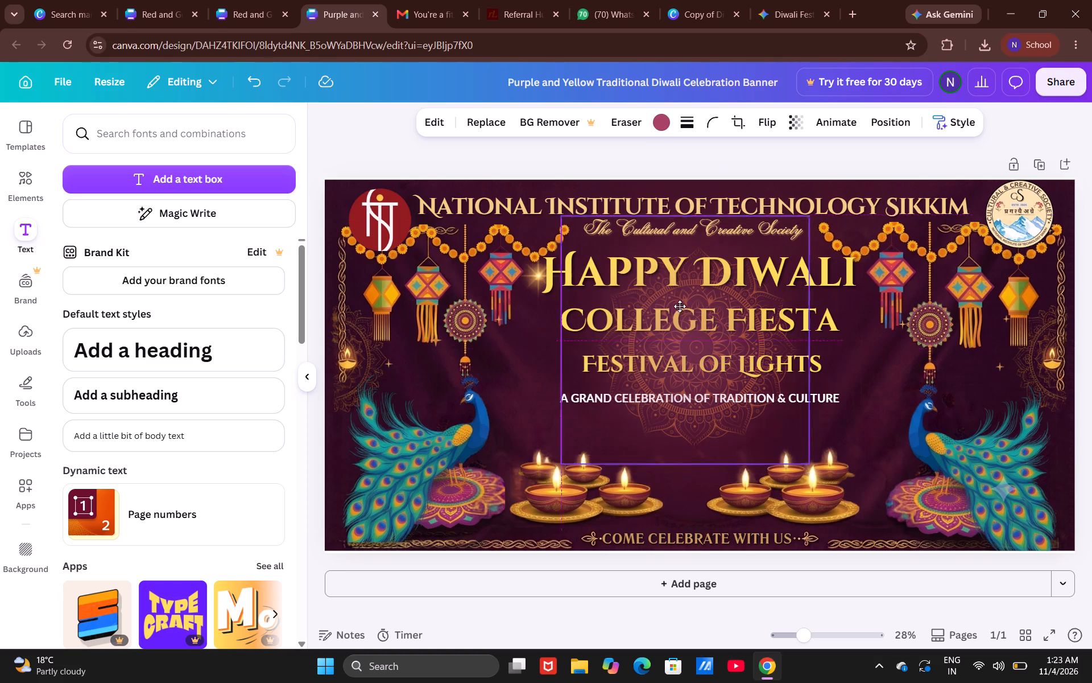
left_click_drag(680, 306, 679, 312)
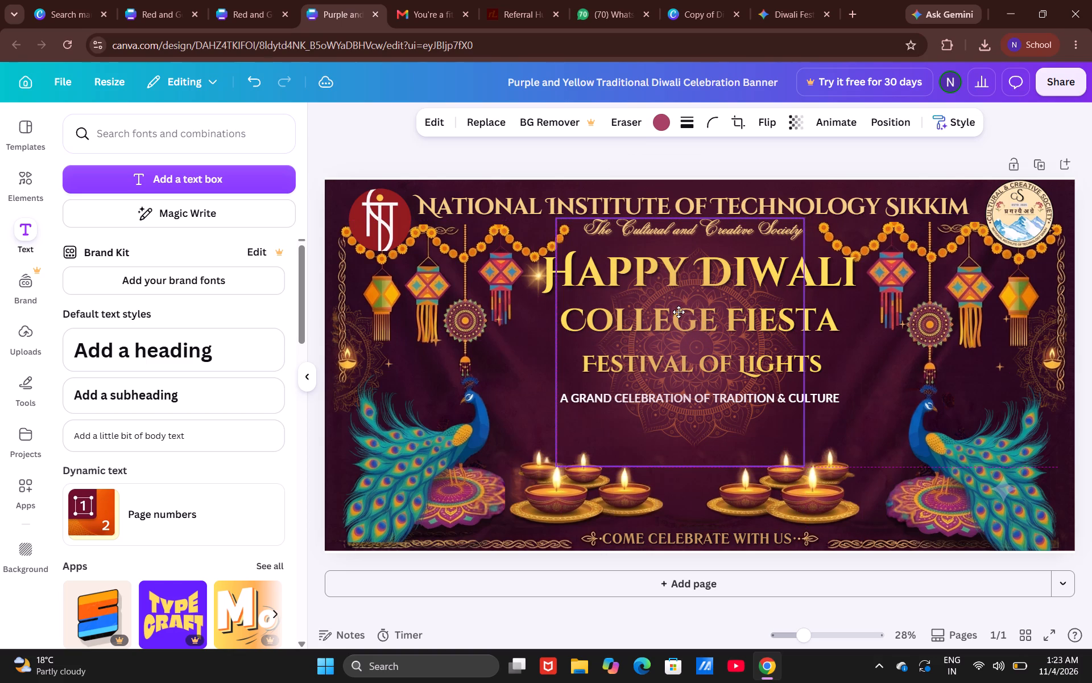
left_click_drag(679, 312, 681, 311)
left_click(888, 163)
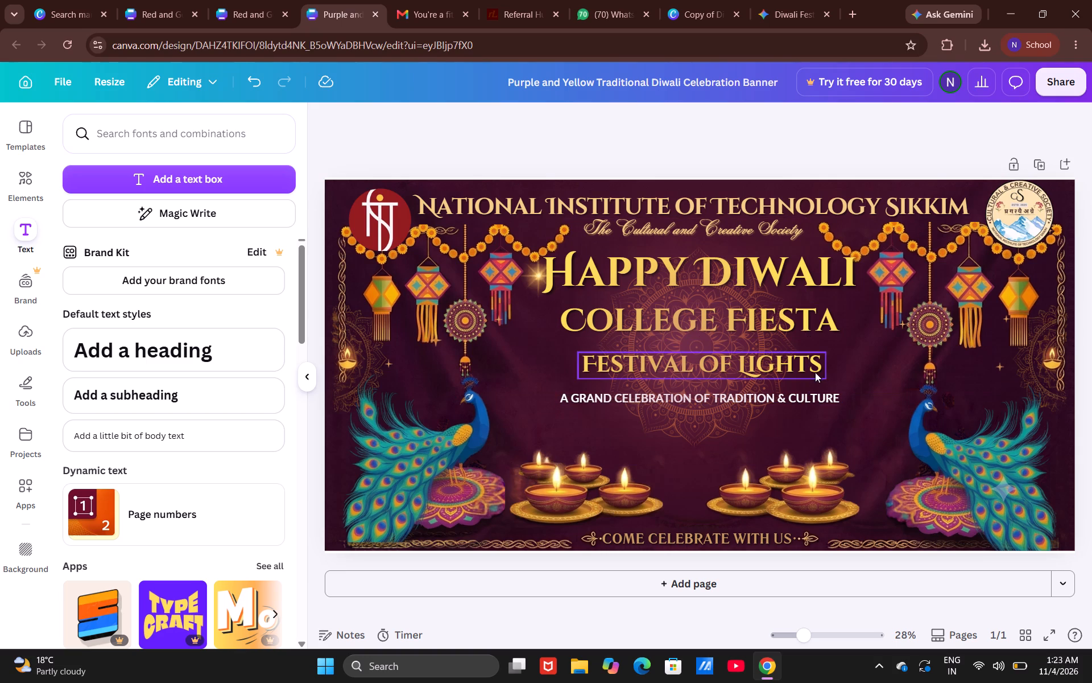
Move the glow aside toward the left-hand lanterns and peacock, clear of most of the central mandala.
left_click(792, 381)
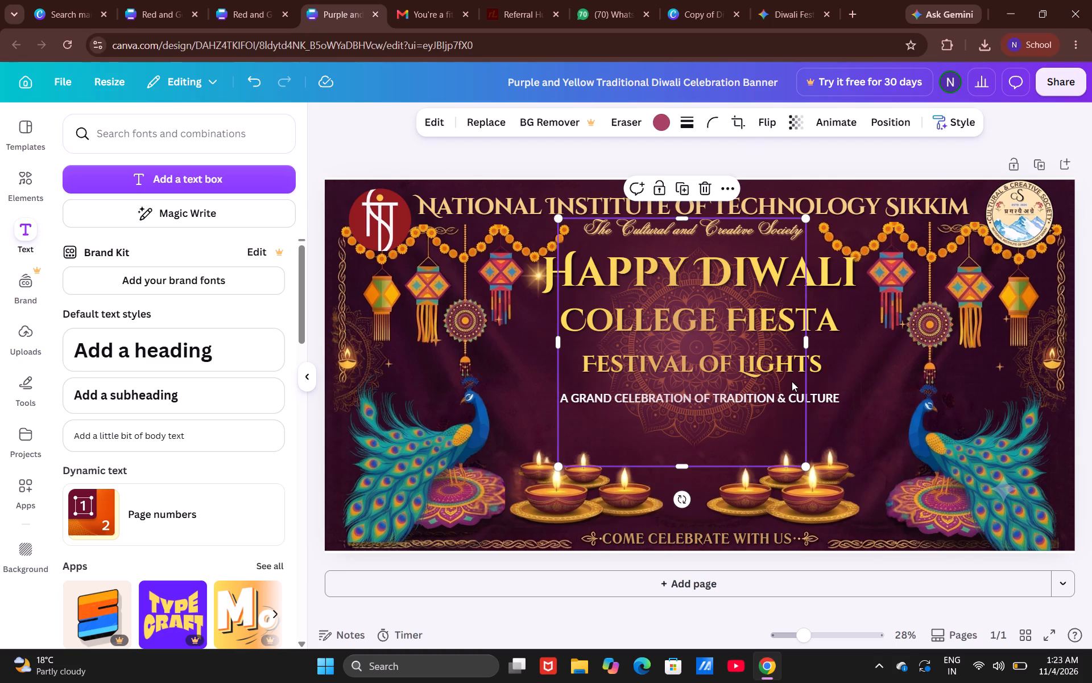
right_click_drag(792, 381, 784, 426)
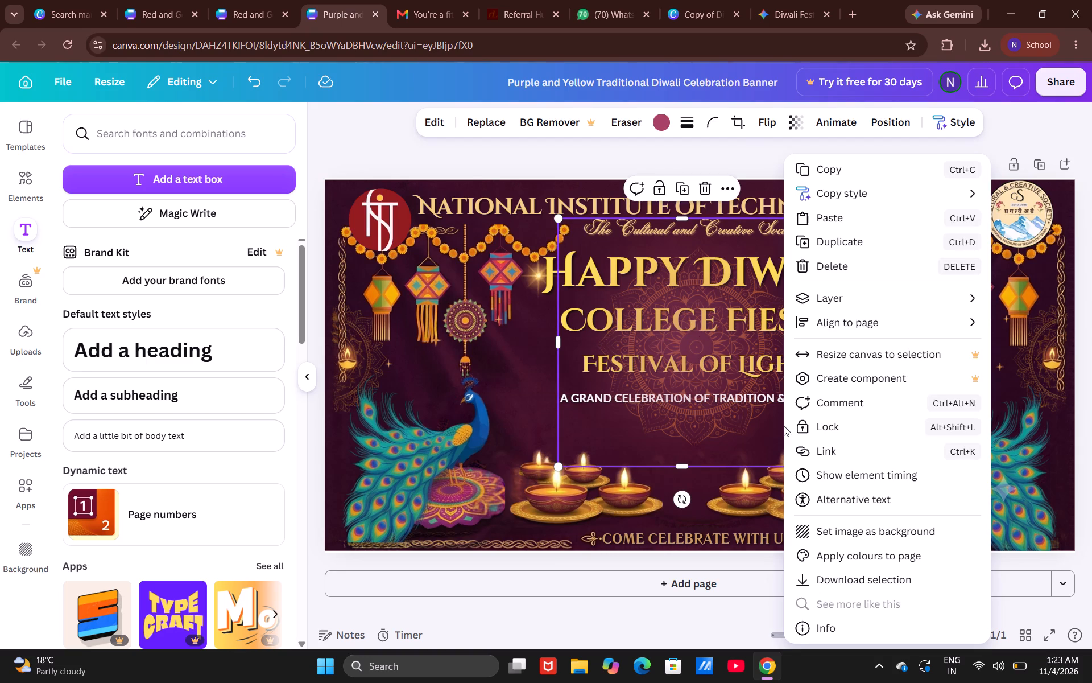
left_click(541, 374)
left_click_drag(692, 345, 624, 344)
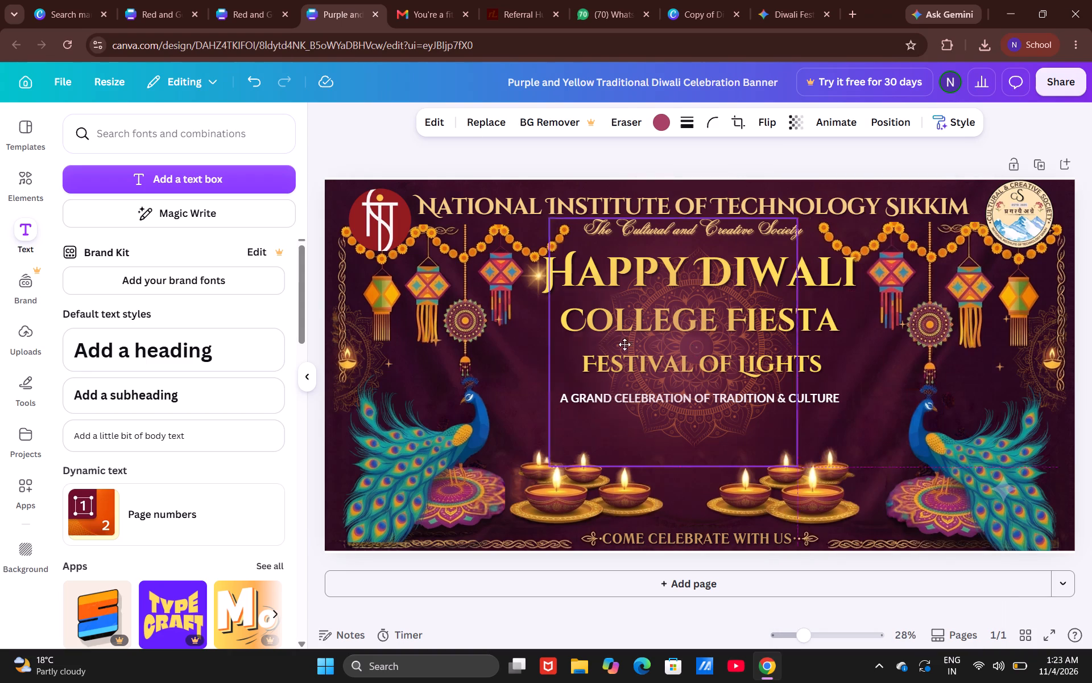
left_click_drag(624, 344, 517, 344)
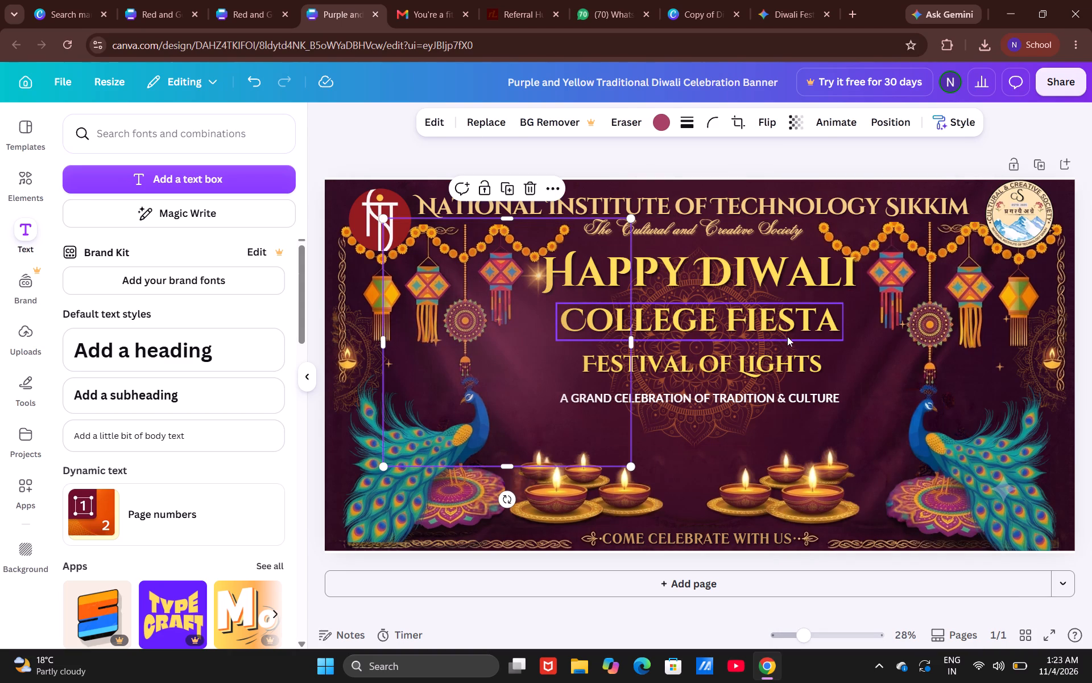
Enlarge the central mandala slightly and recentre it behind the Happy Diwali headings.
left_click(729, 438)
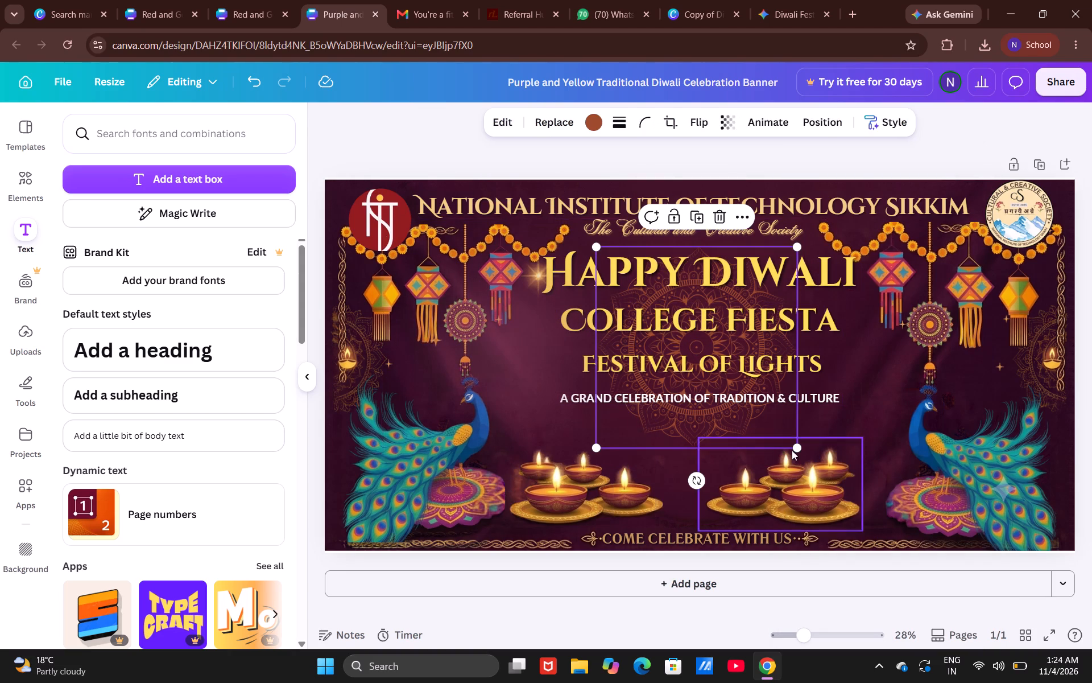
left_click_drag(798, 449, 819, 470)
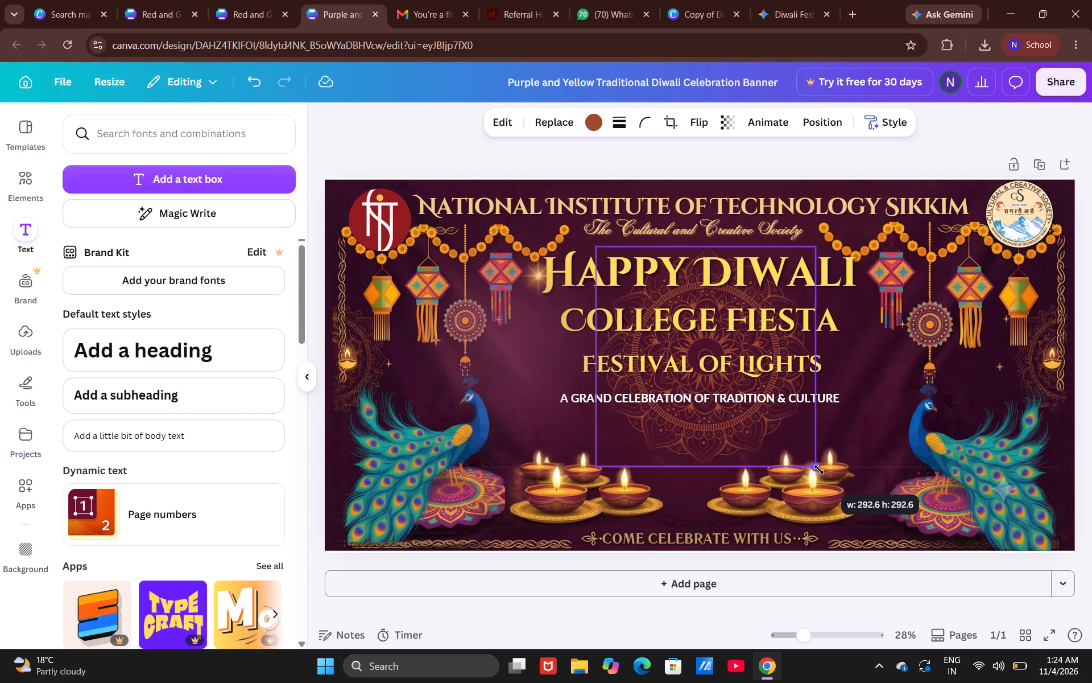
left_click_drag(819, 470, 834, 477)
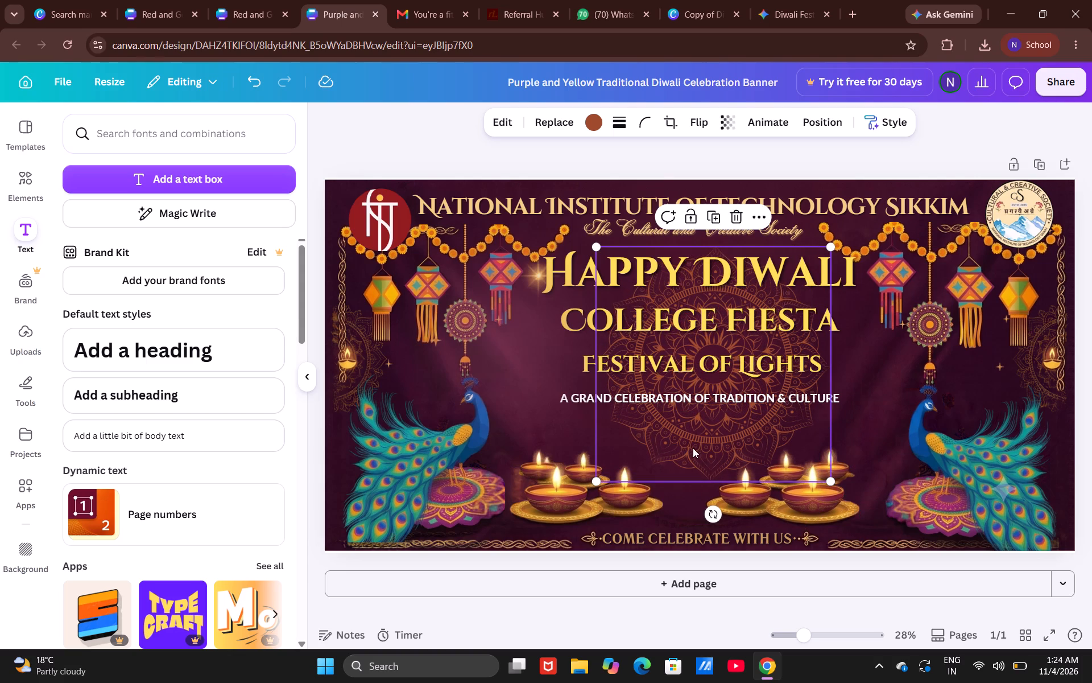
left_click_drag(702, 446, 676, 437)
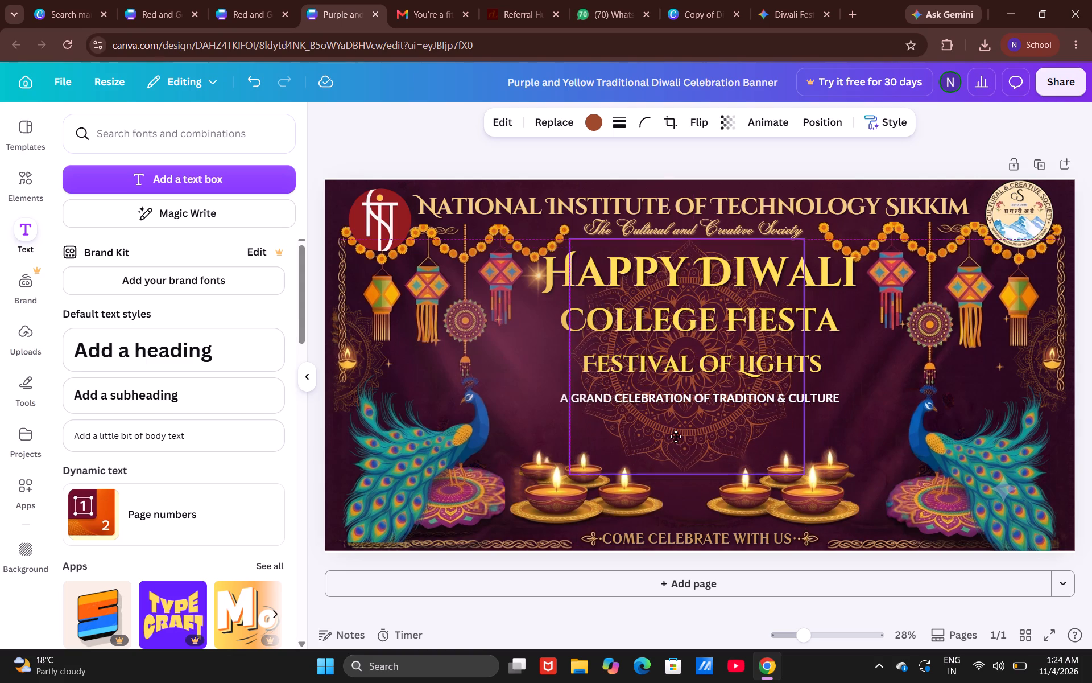
left_click_drag(676, 437, 679, 438)
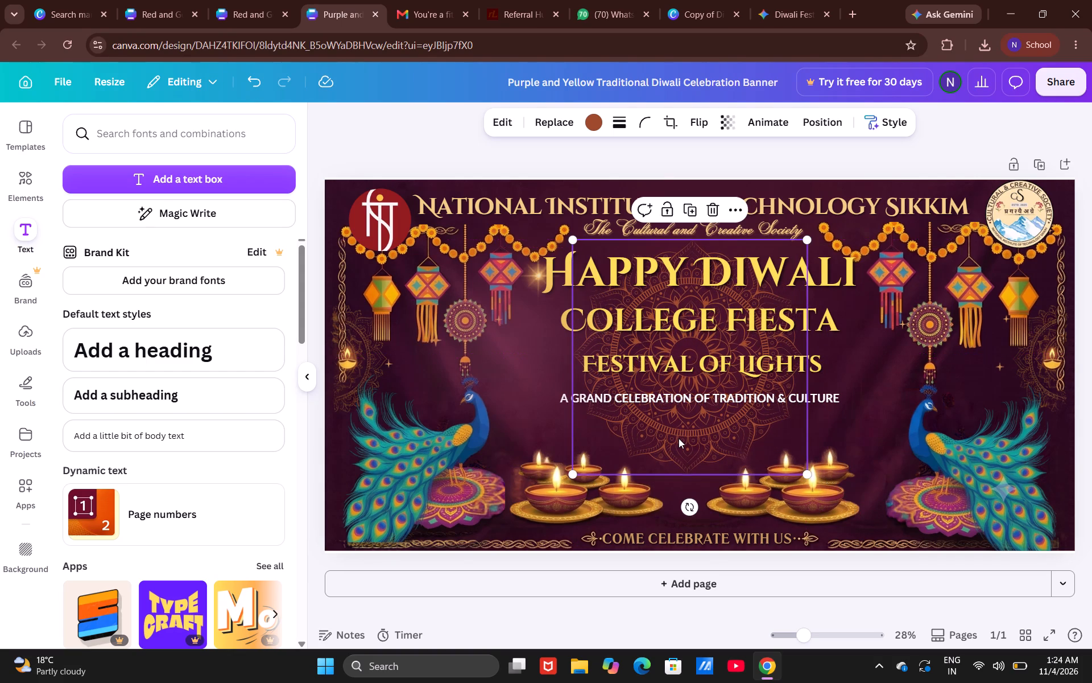
left_click(857, 151)
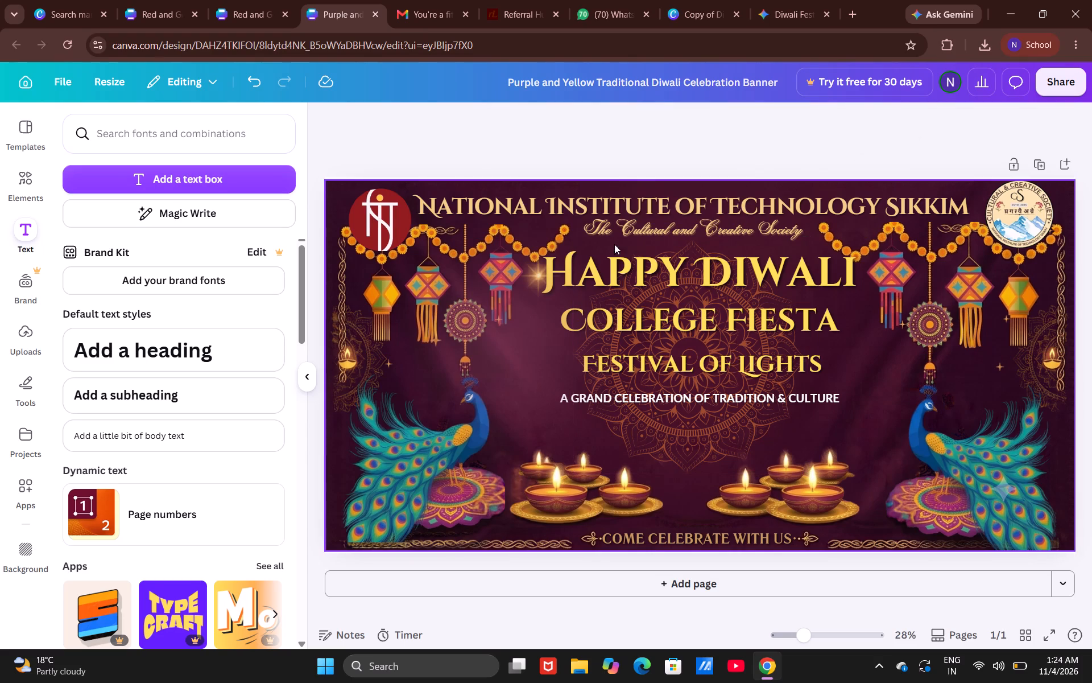
Move the glow back to the banner's centre, over the enlarged mandala and behind the headings.
left_click_drag(489, 377, 669, 384)
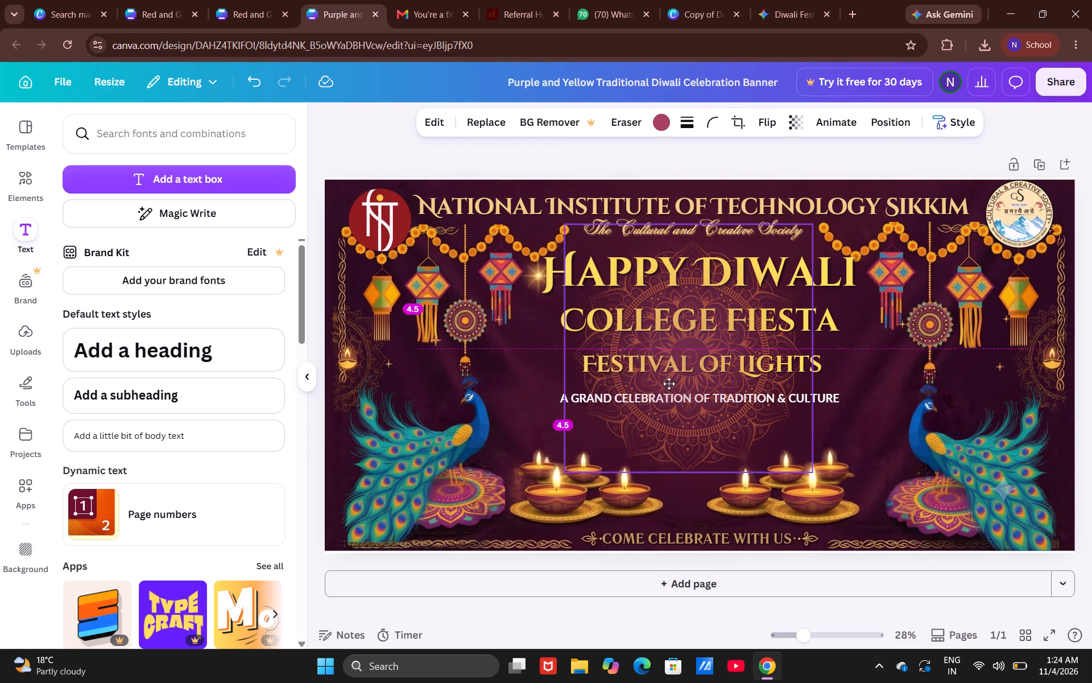
left_click_drag(669, 384, 657, 389)
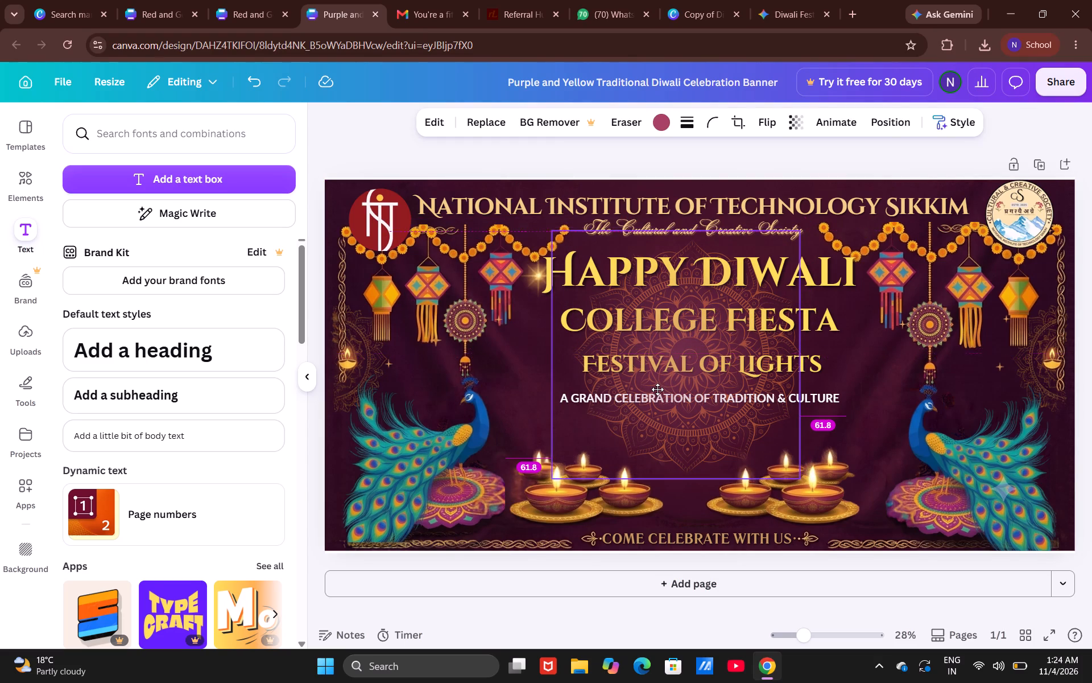
left_click_drag(657, 389, 660, 387)
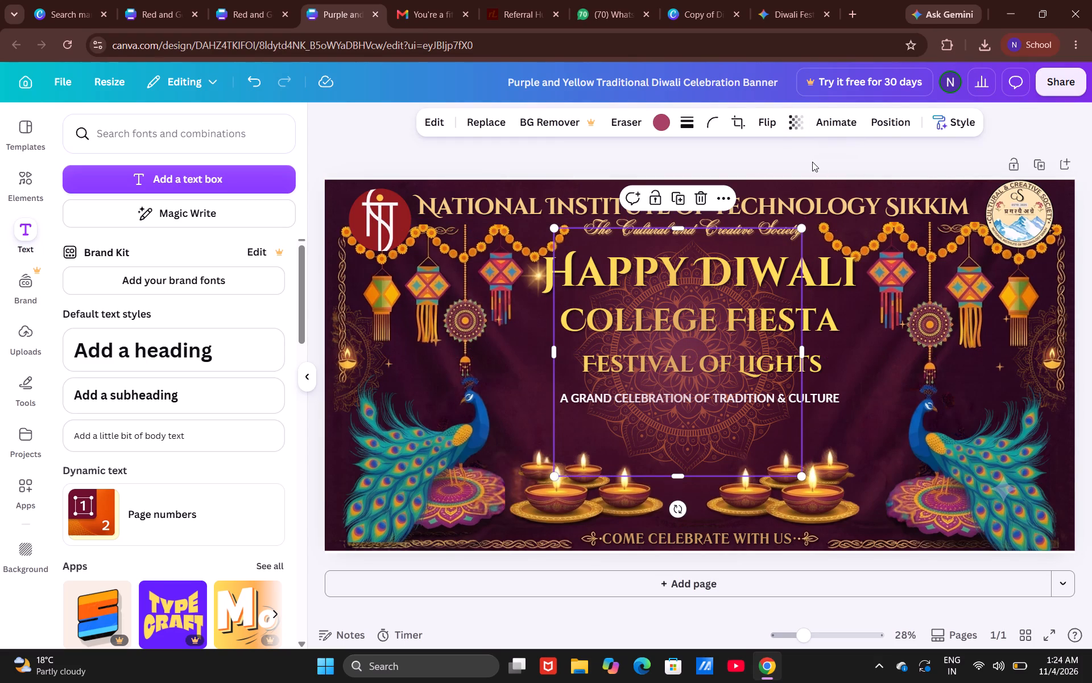
left_click(812, 162)
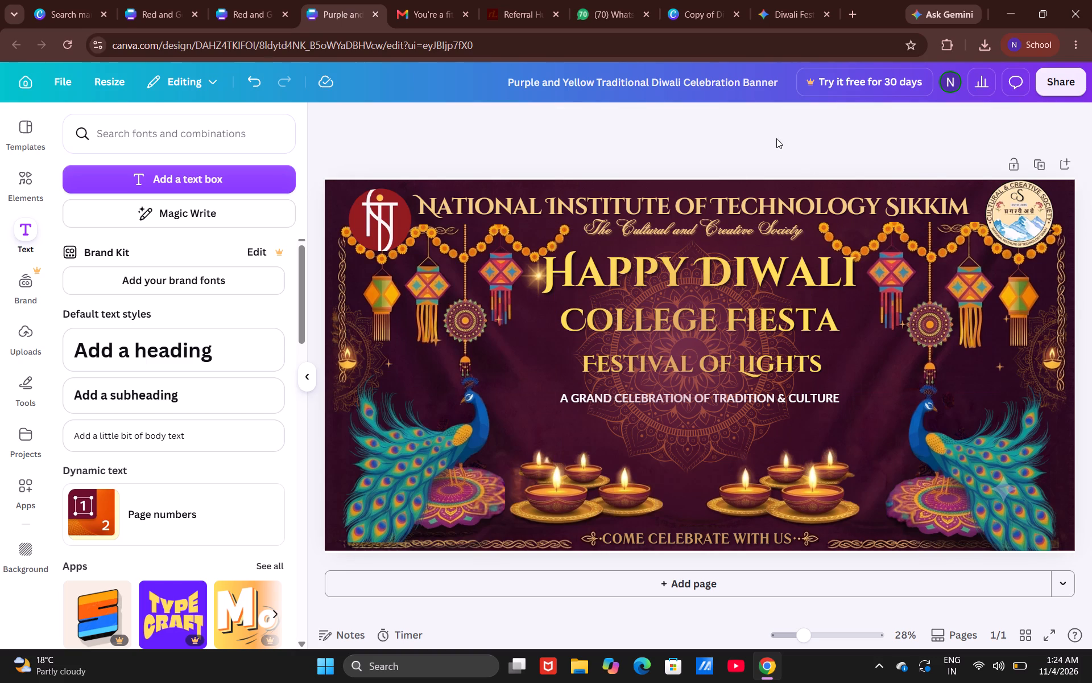
Enlarge the institute's red logo slightly toward the banner's top-left corner.
left_click(376, 234)
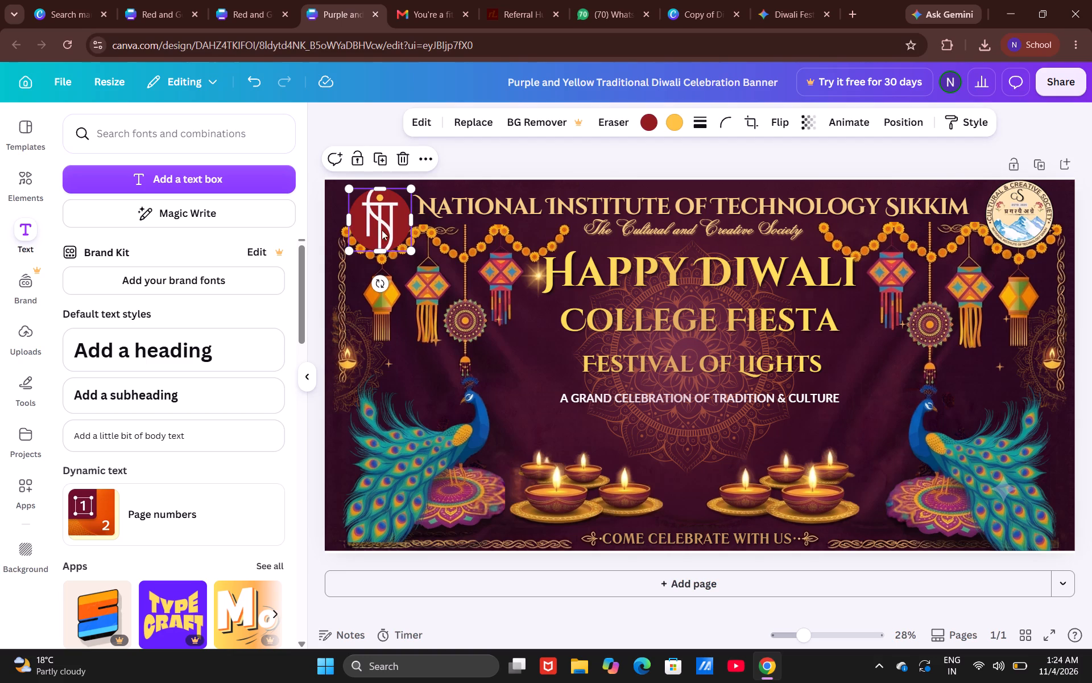
left_click(348, 192)
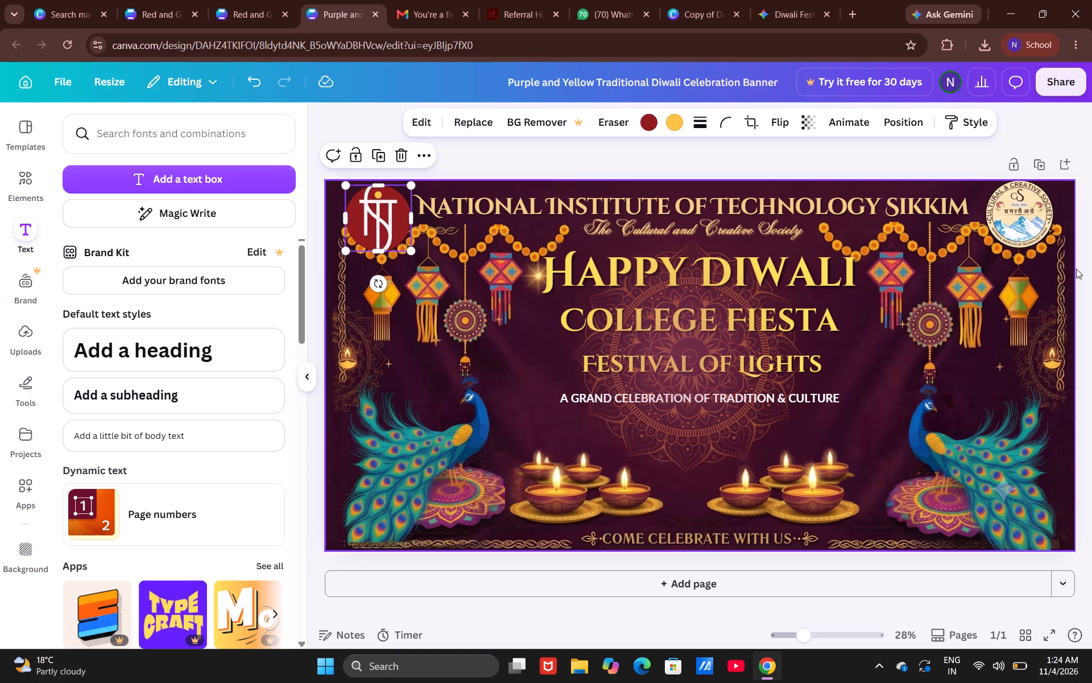
Shrink the Cultural & Creative Society logo to about 87.6 by 87.6 and shift it slightly down from the banner's top edge.
left_click(1039, 240)
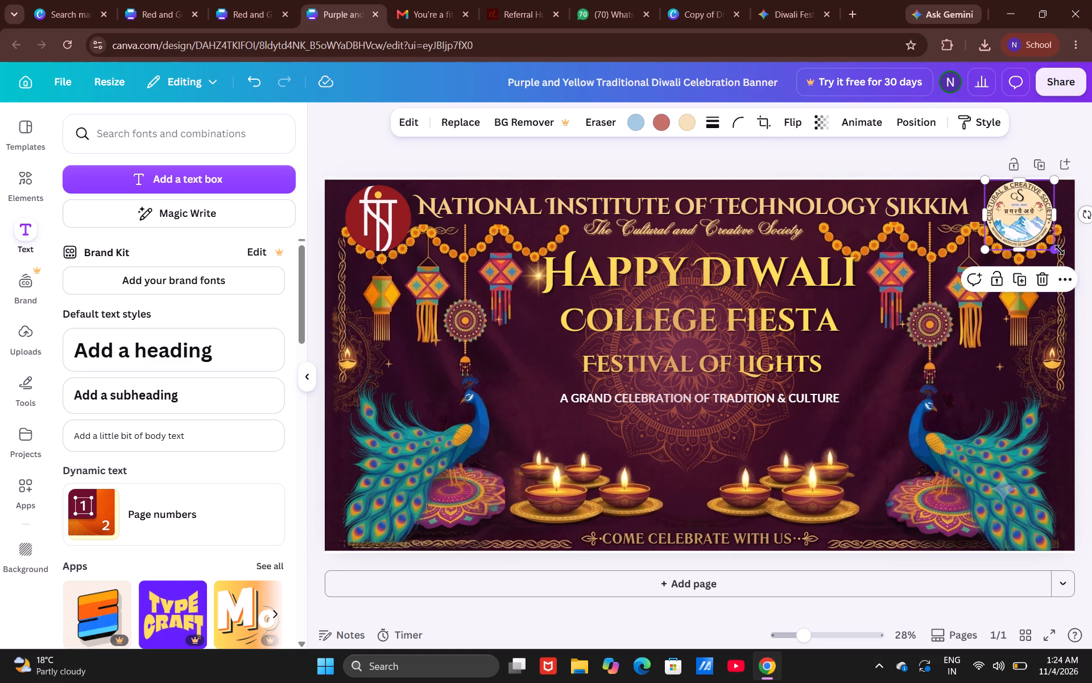
left_click_drag(1060, 250, 1054, 250)
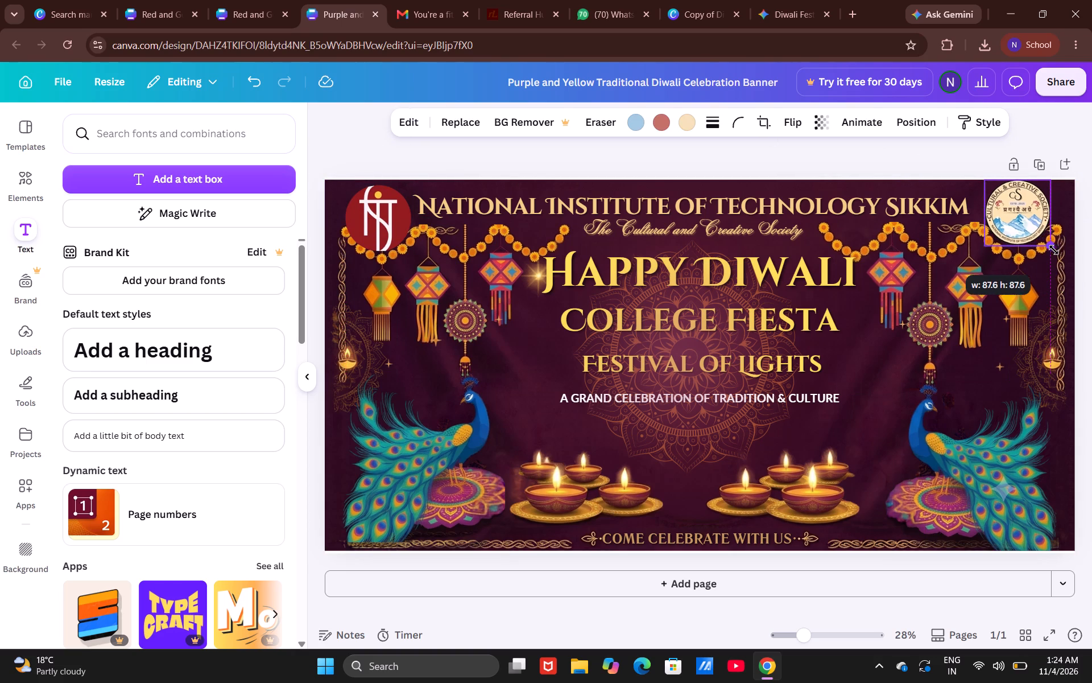
left_click_drag(1054, 250, 1052, 250)
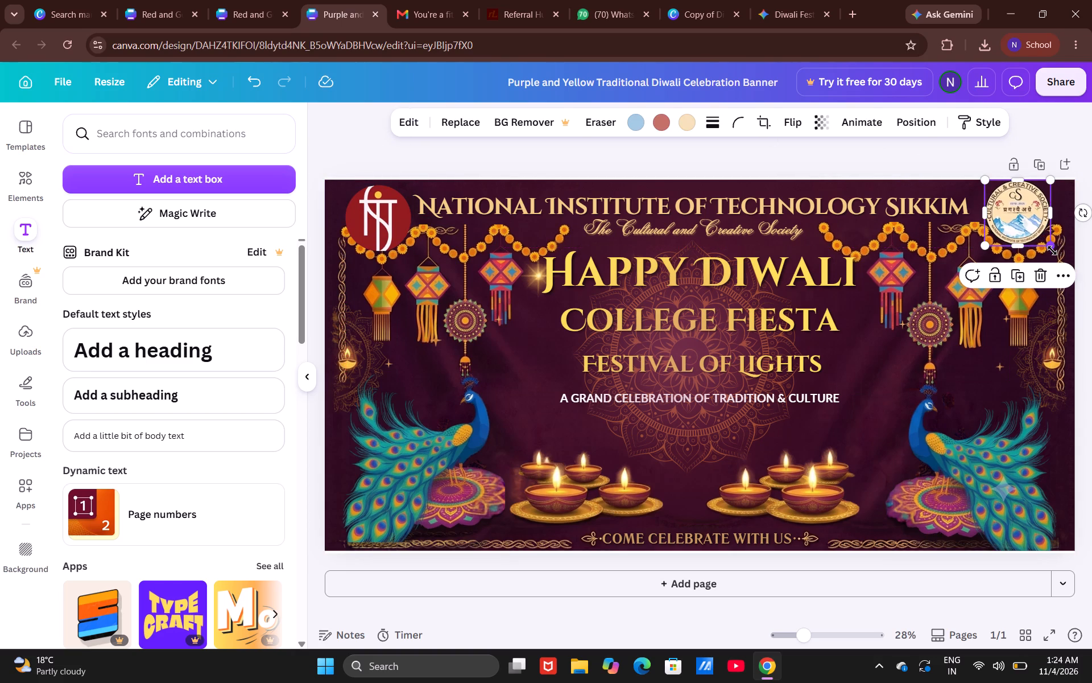
left_click_drag(1015, 203, 1015, 208)
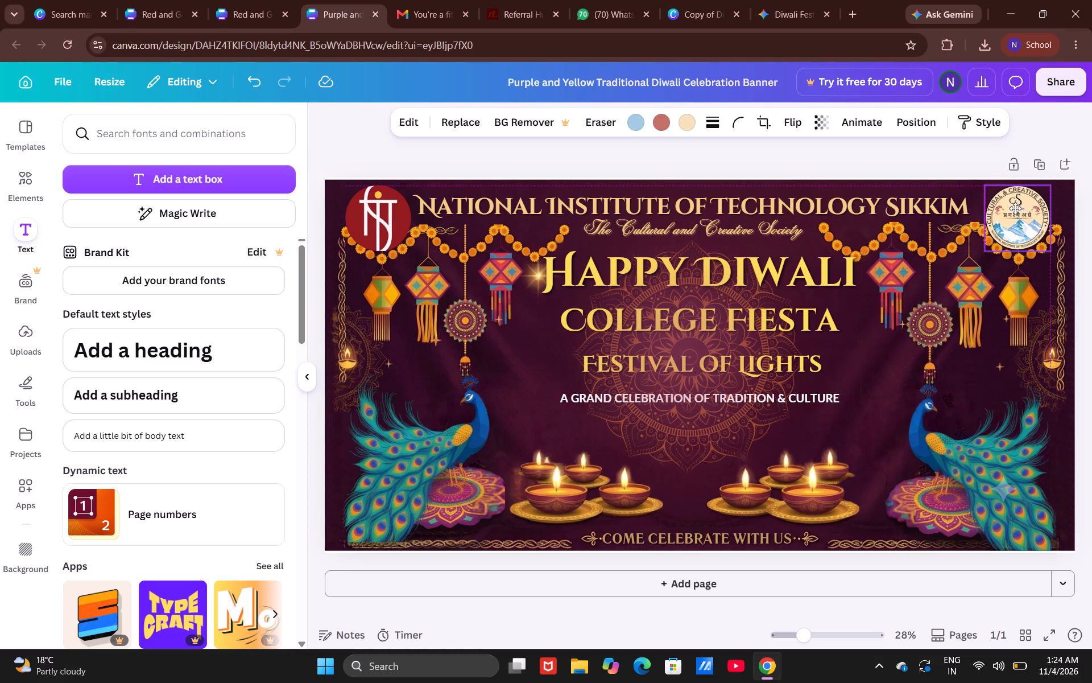
left_click_drag(1015, 208, 1019, 211)
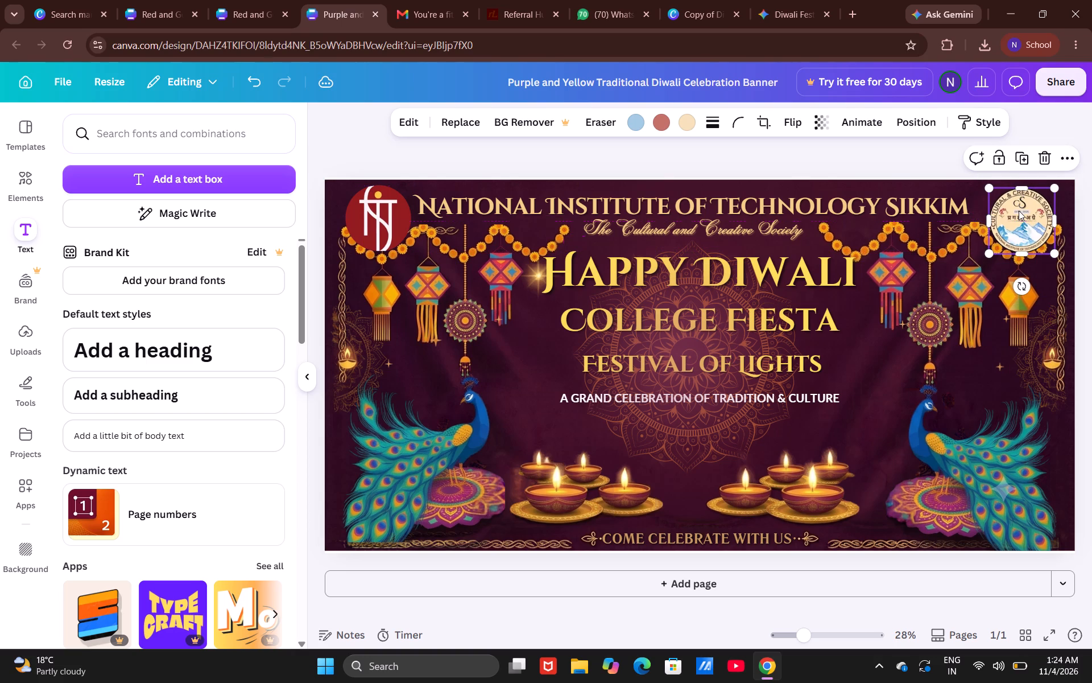
Nudge the institute's red logo slightly inward, closer to the National Institute of Technology Sikkim heading.
left_click(382, 213)
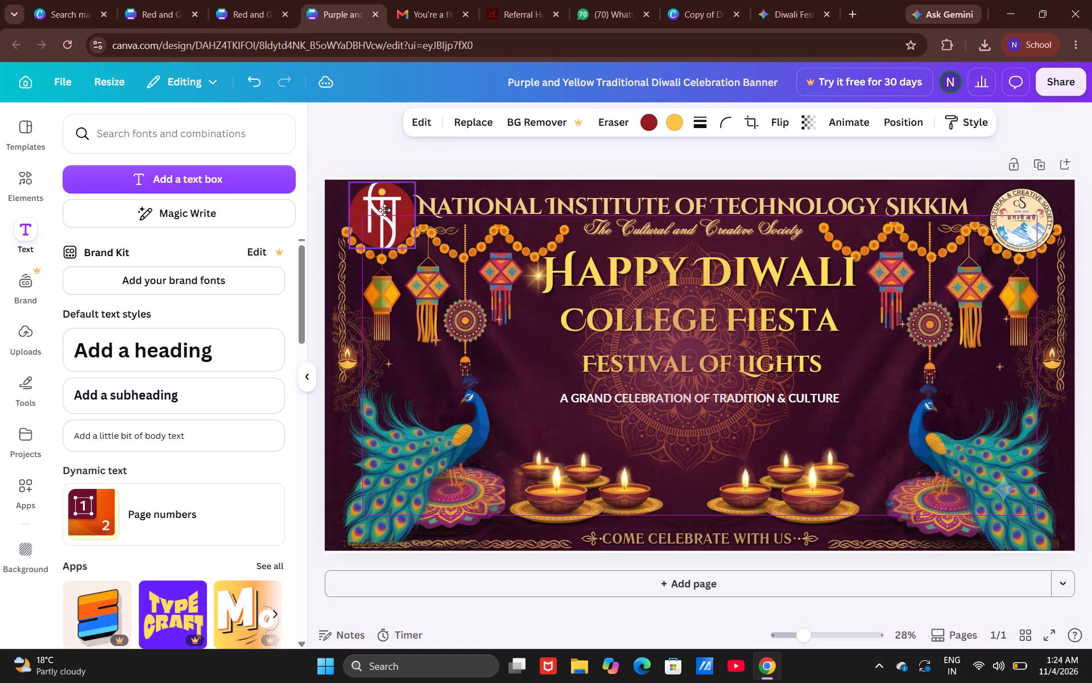
left_click(495, 158)
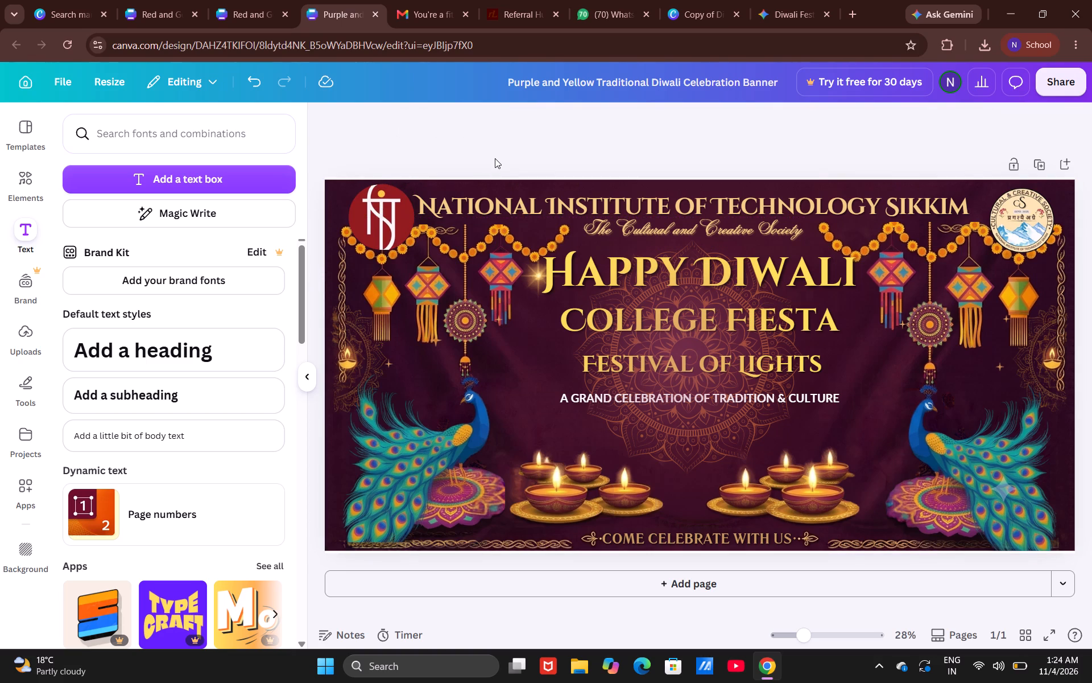
Move the "The Cultural and Creative Society" line slightly down, centred between the institute name and the Happy Diwali heading.
left_click(695, 225)
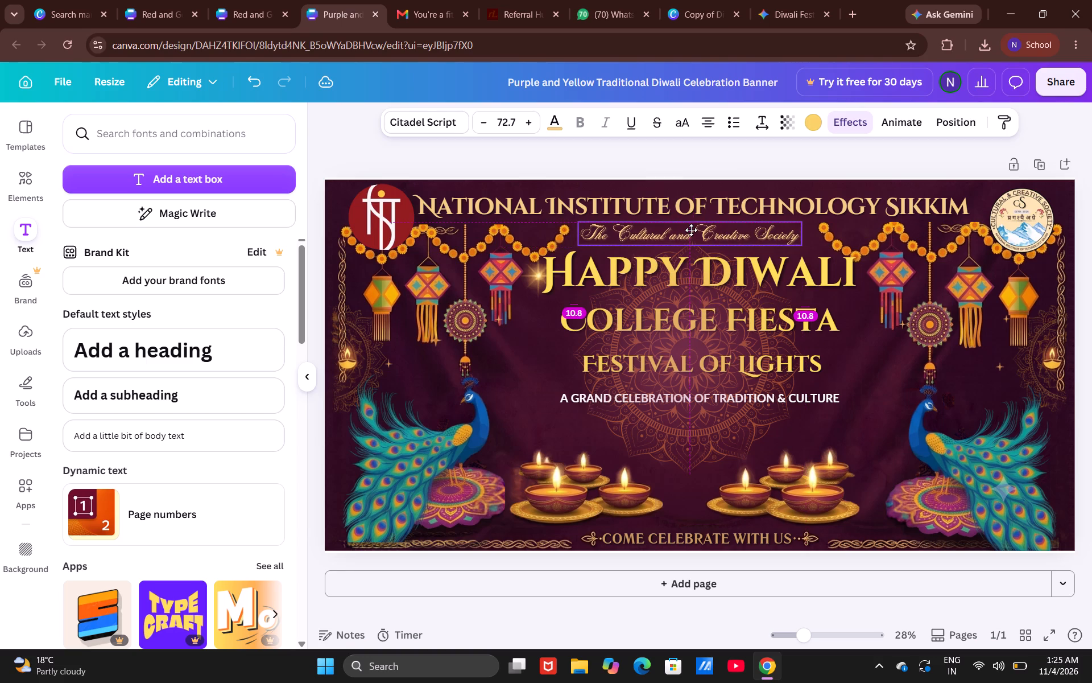
left_click(793, 158)
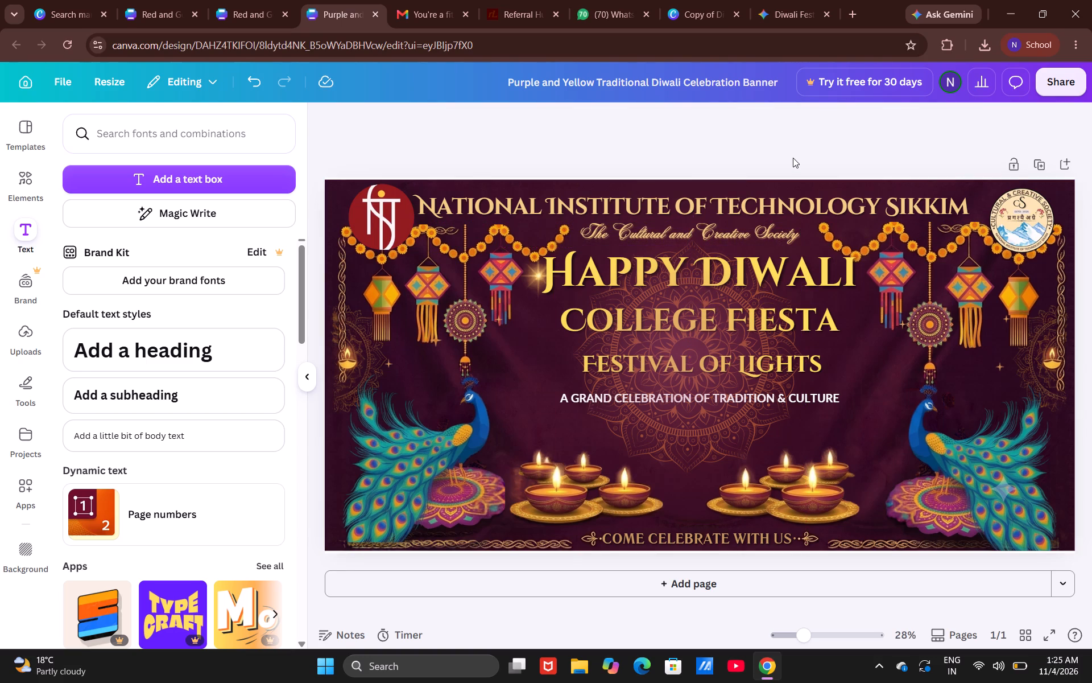
Switch to the Copy of Diwali design and look through its Diwali Fest pages from page 6 back to pages 1 and 2.
left_click(665, 1)
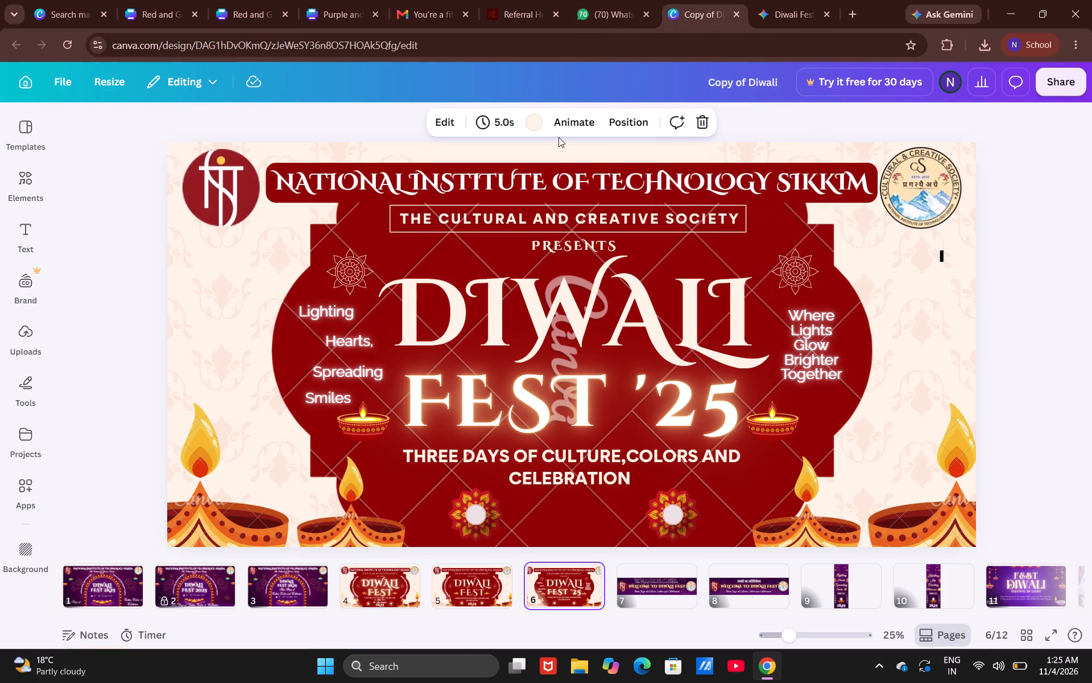
key("Left")
key("Left")
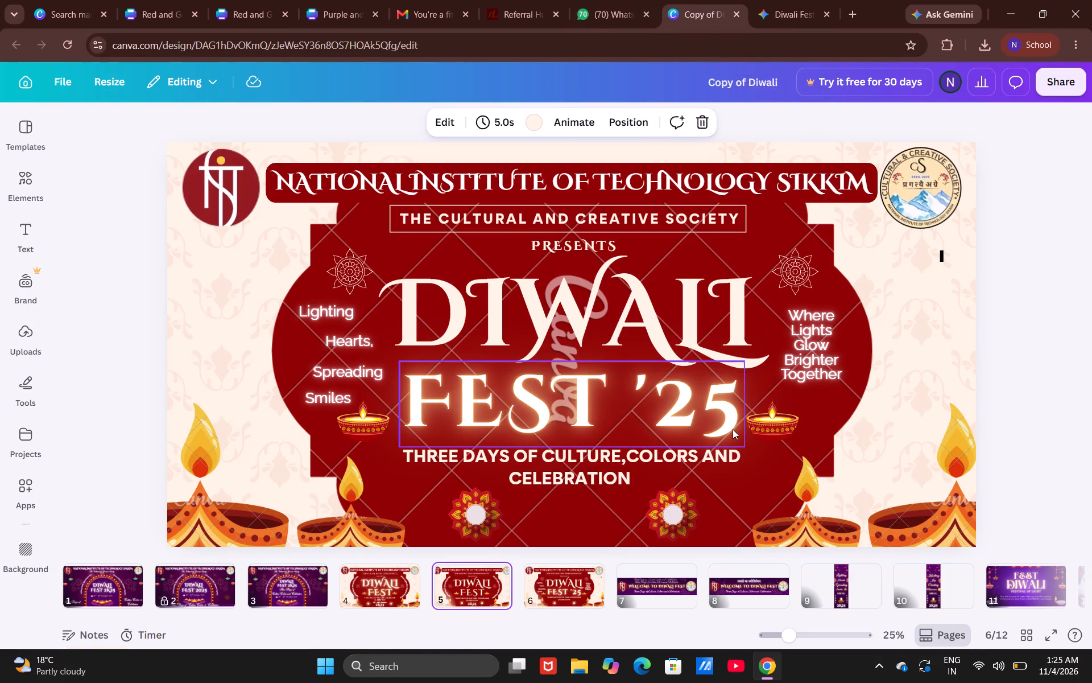
key("Left")
key("Left")
key("Left")
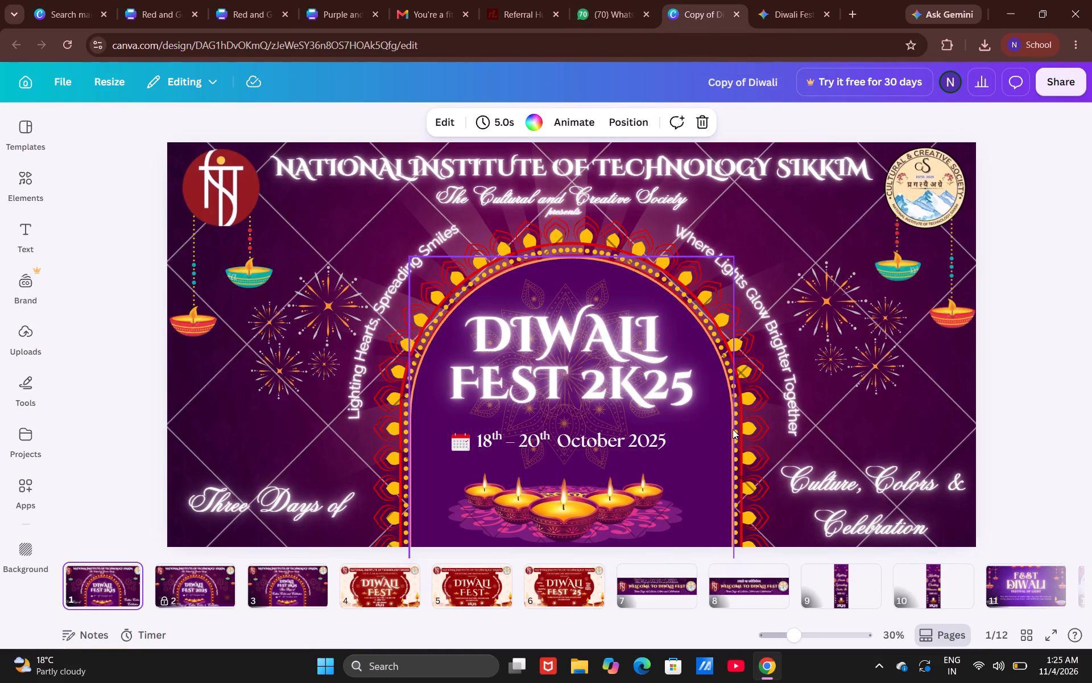
key("Left")
key("Left")
key("Left")
key("Left")
key("Right")
key("Left")
key("Right")
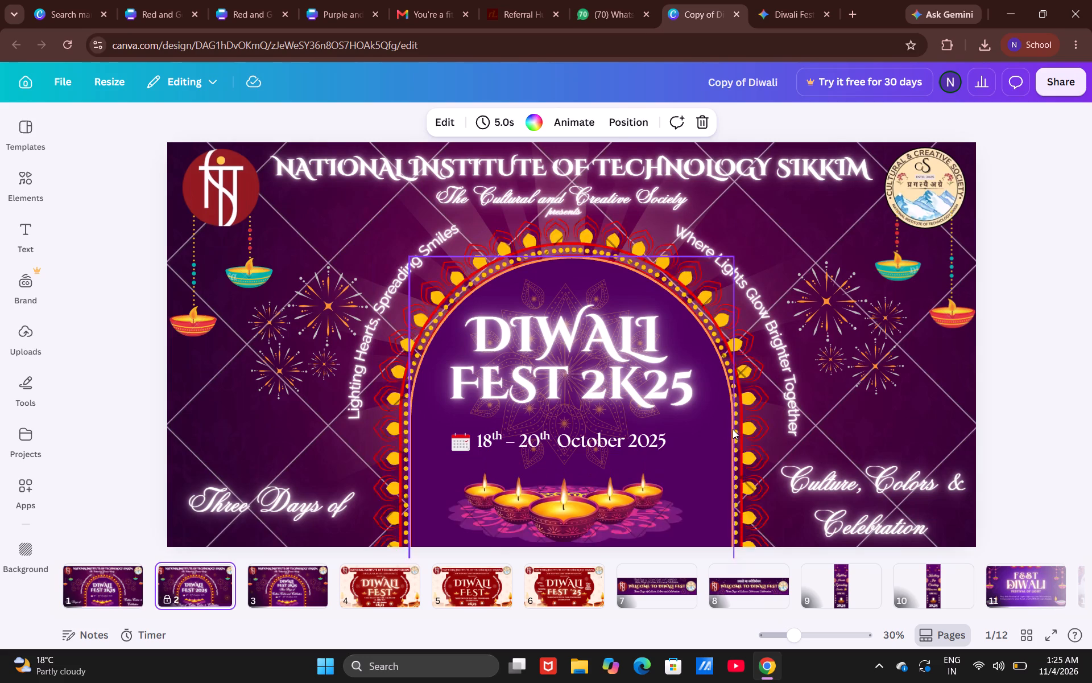
key("Left")
key("Right")
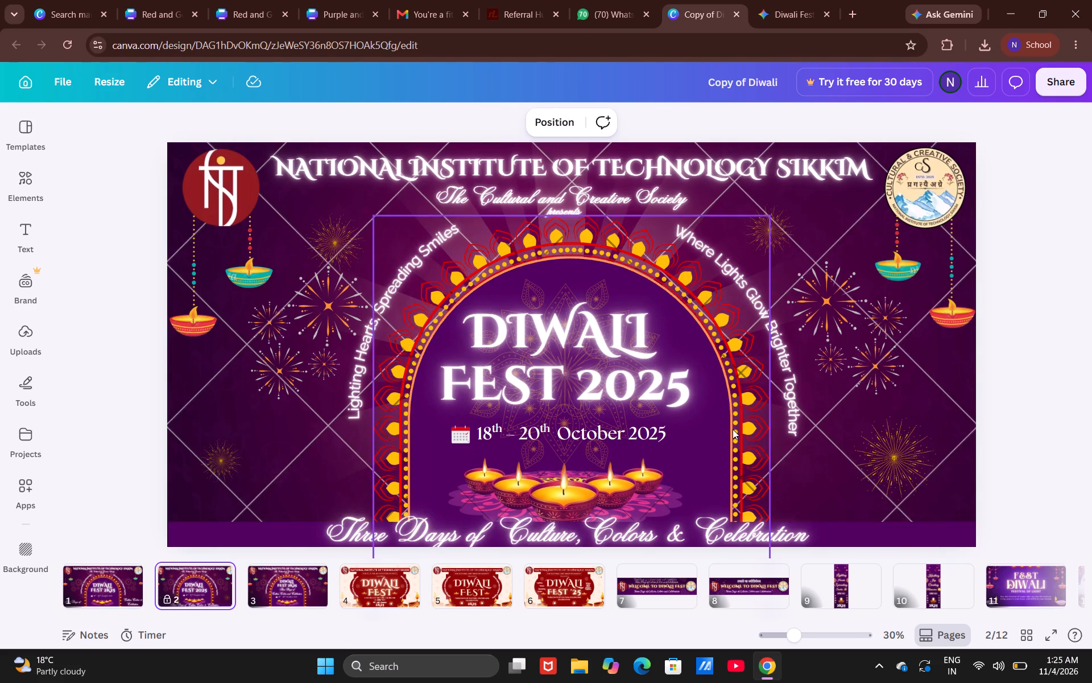
Try to copy the large golden firework from page 2 of Copy of Diwali into the Purple and Yellow Diwali banner.
left_click(911, 458)
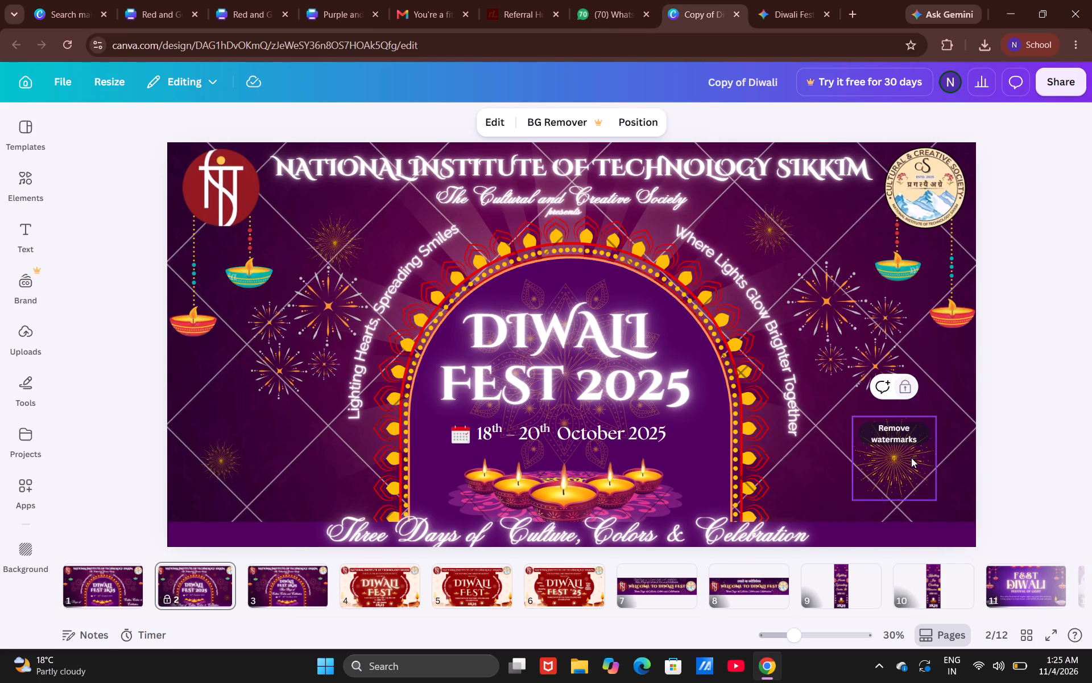
key("ctrl+c")
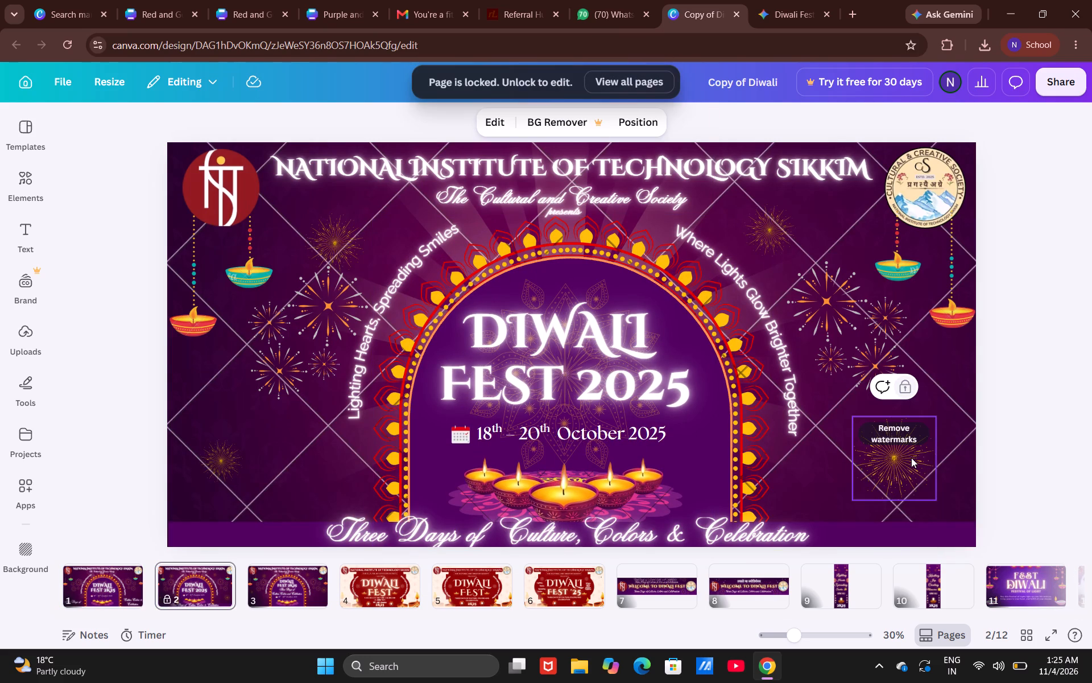
left_click(331, 0)
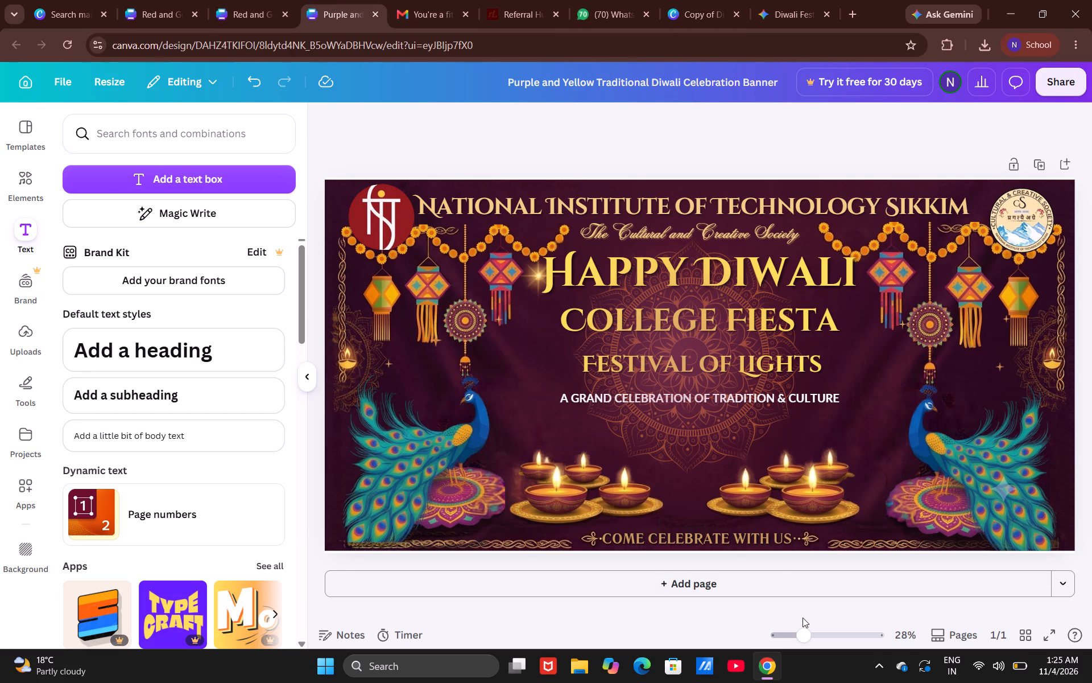
key("ctrl+v")
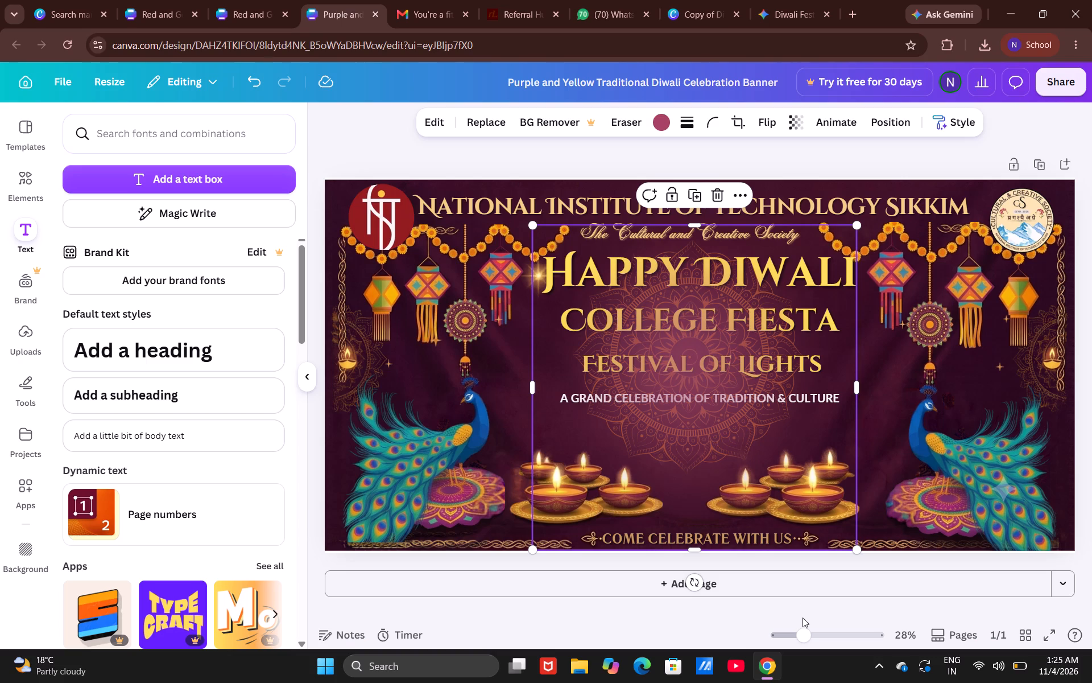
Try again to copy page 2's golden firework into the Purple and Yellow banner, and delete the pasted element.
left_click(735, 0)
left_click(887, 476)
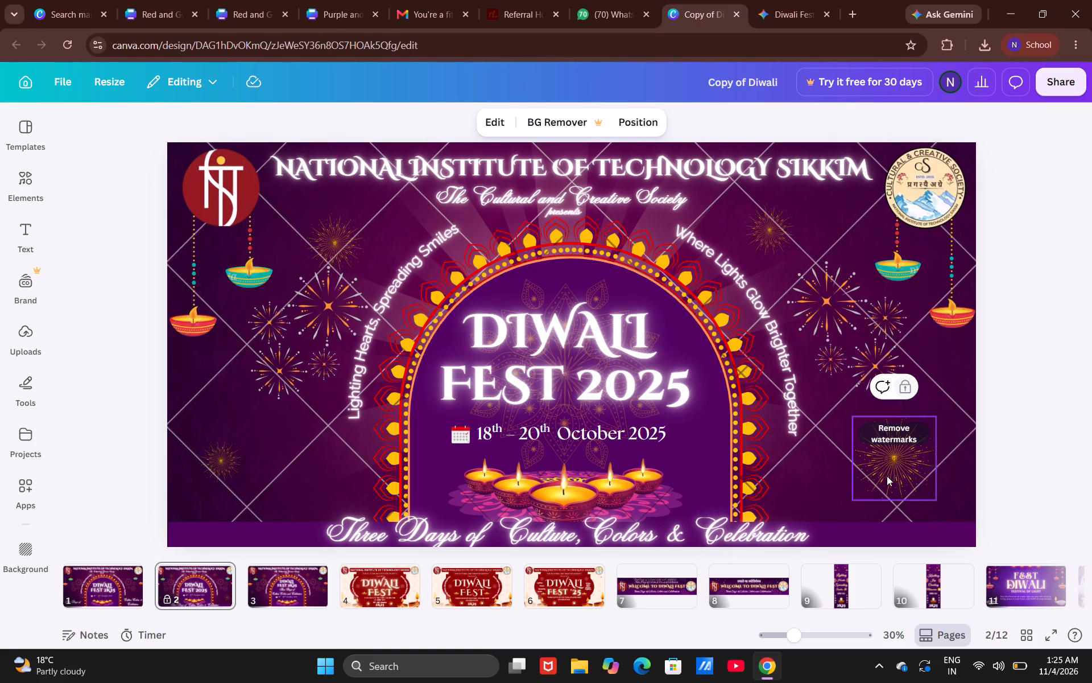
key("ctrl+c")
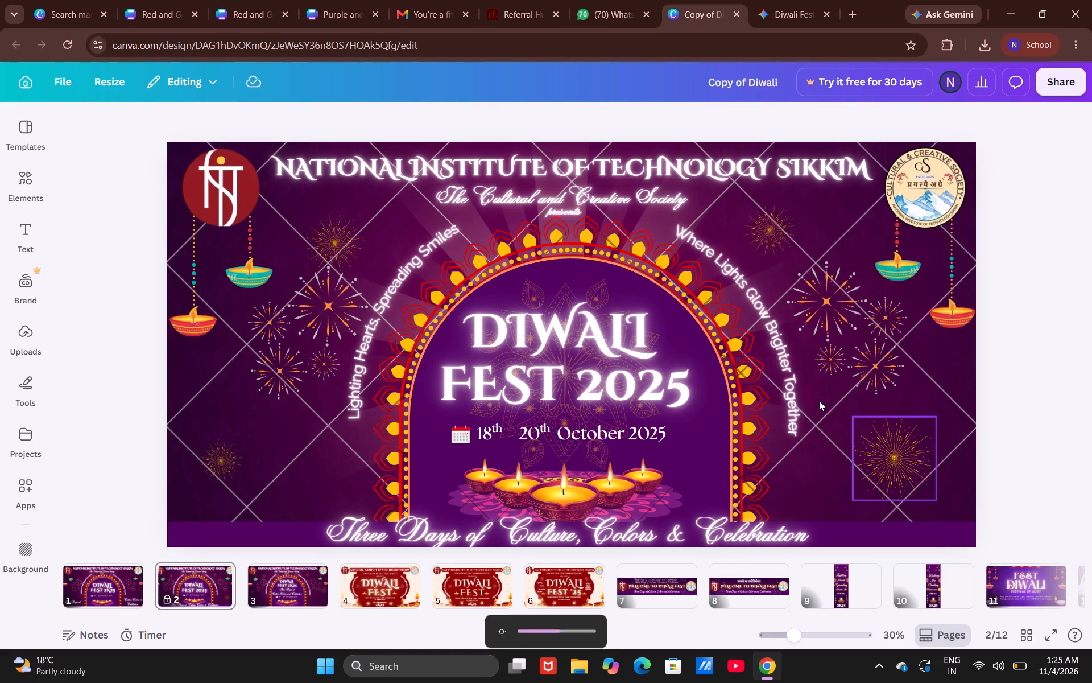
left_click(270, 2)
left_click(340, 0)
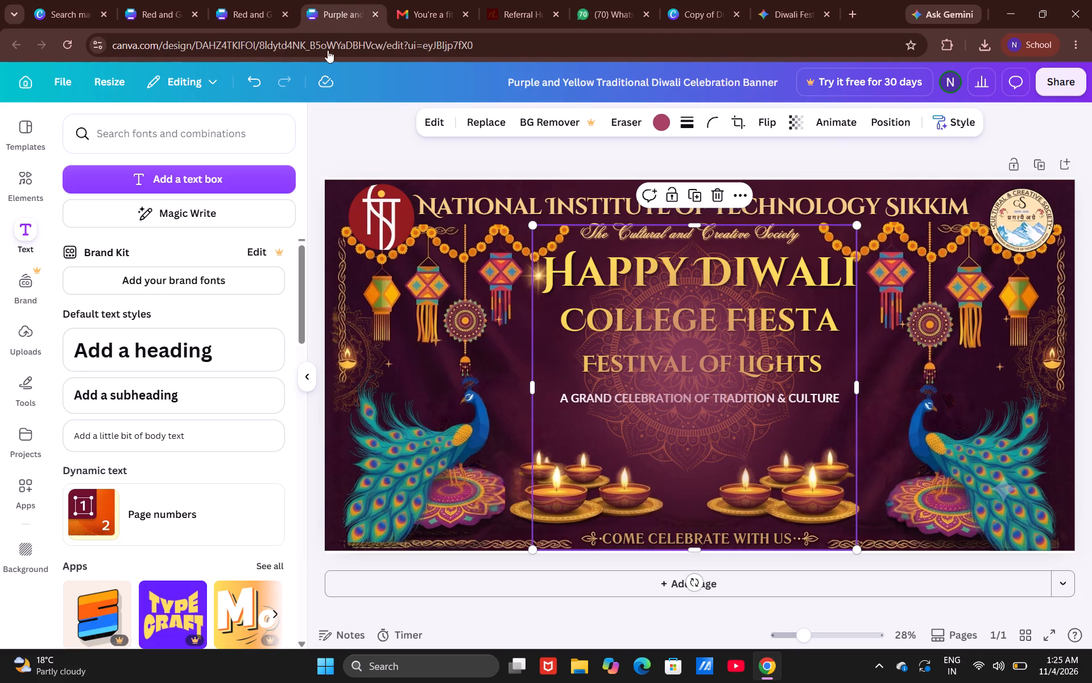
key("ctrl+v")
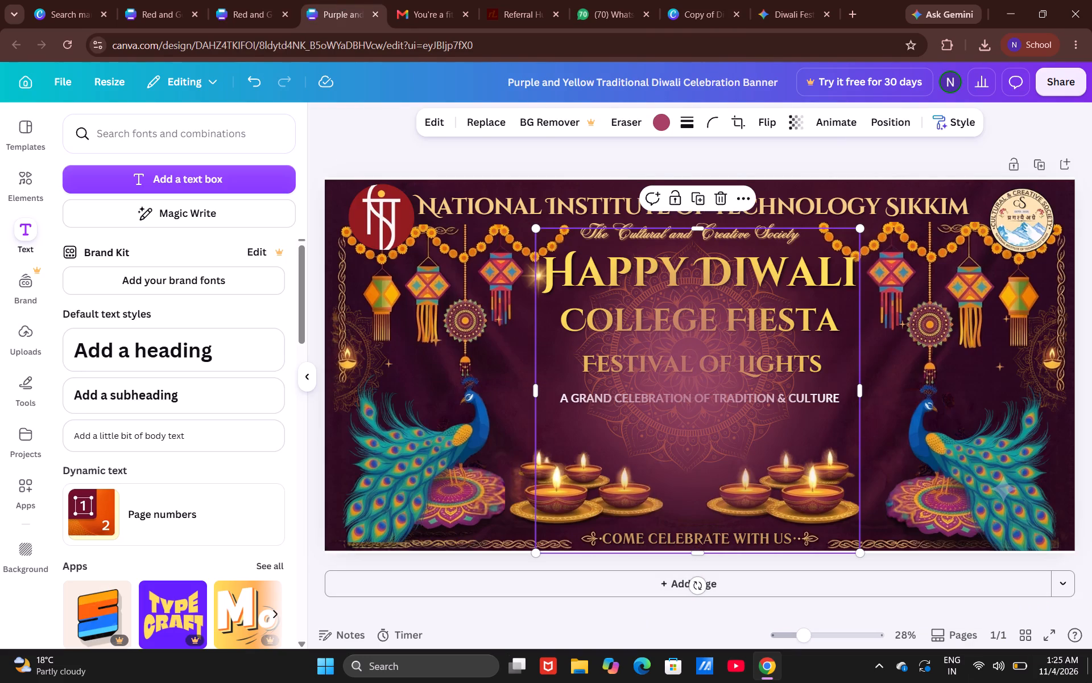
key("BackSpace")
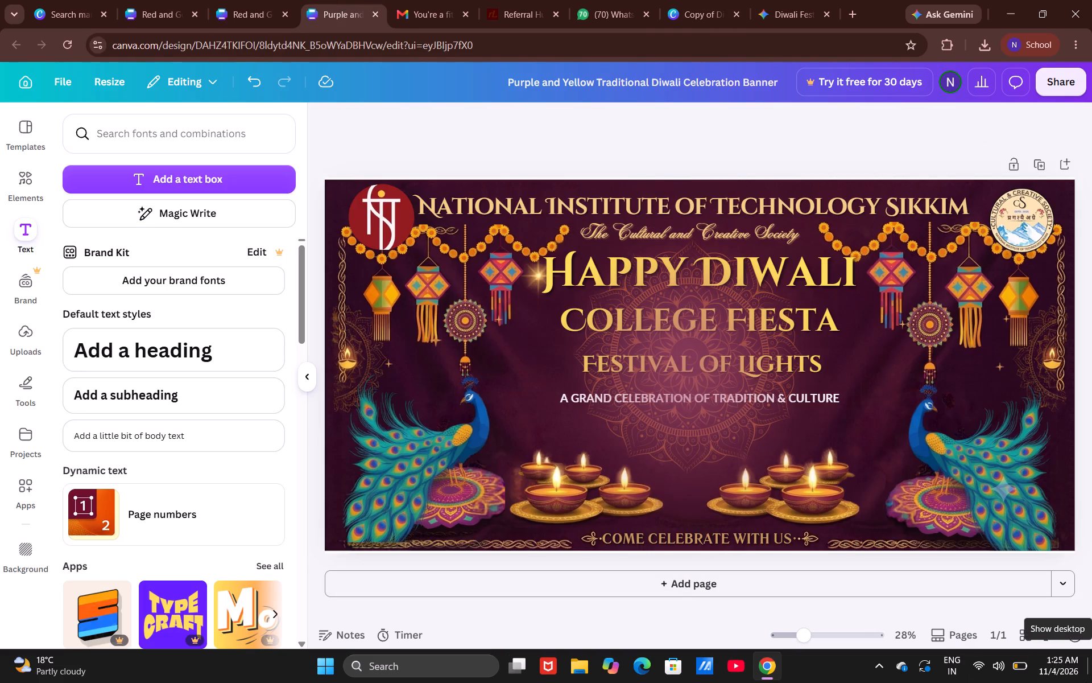
Try to copy the fireworks cluster beside "Lighting Hearts, Spreading Smiles" on page 2 into the Red and Gold Illustrated Diwali Banner.
left_click(667, 0)
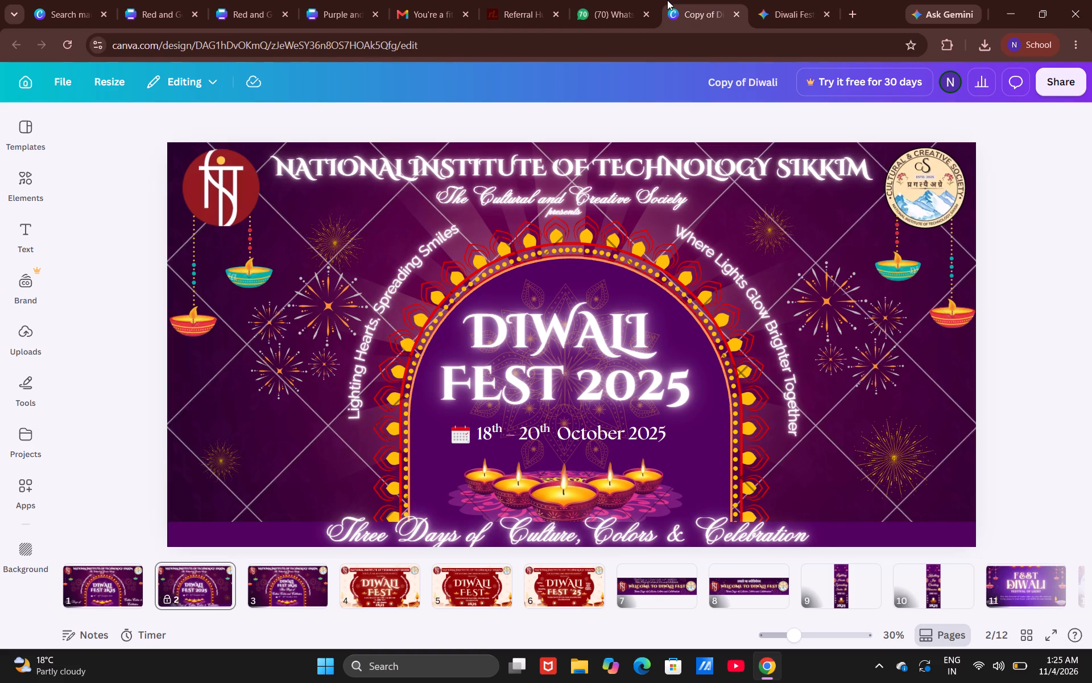
left_click(903, 455)
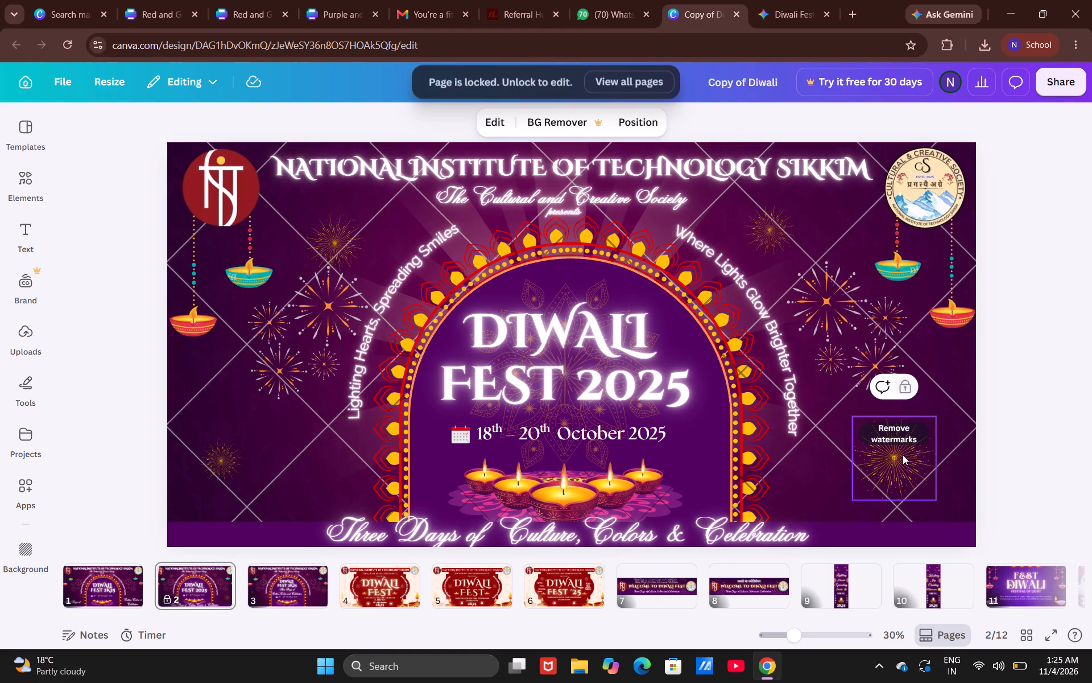
key("ctrl+c")
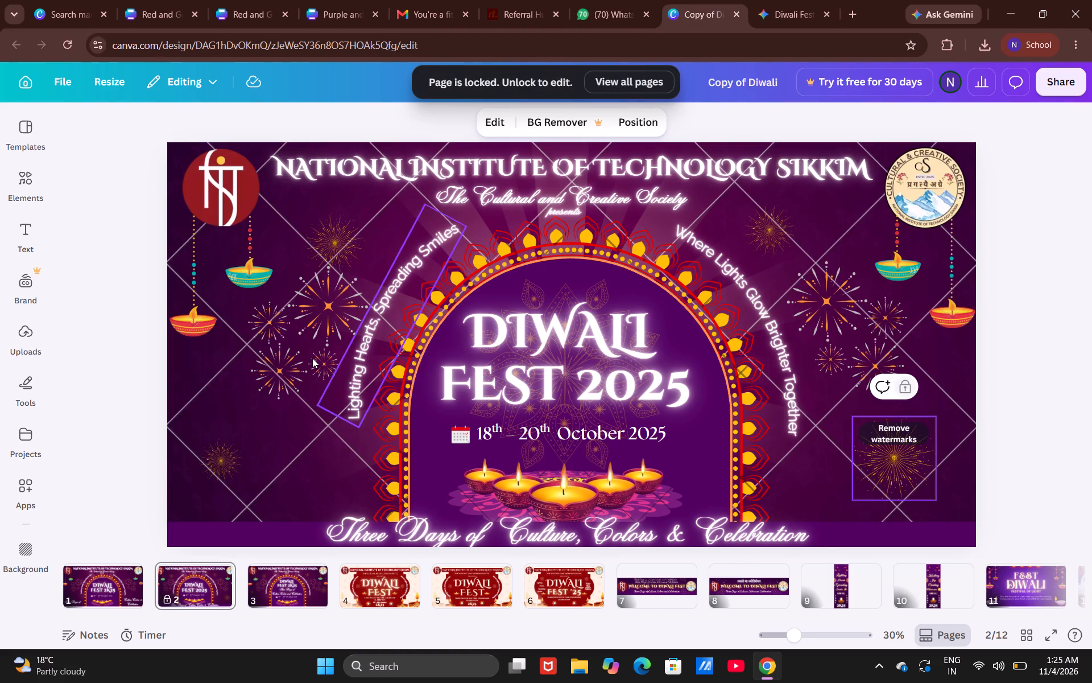
left_click(312, 358)
left_click(312, 358)
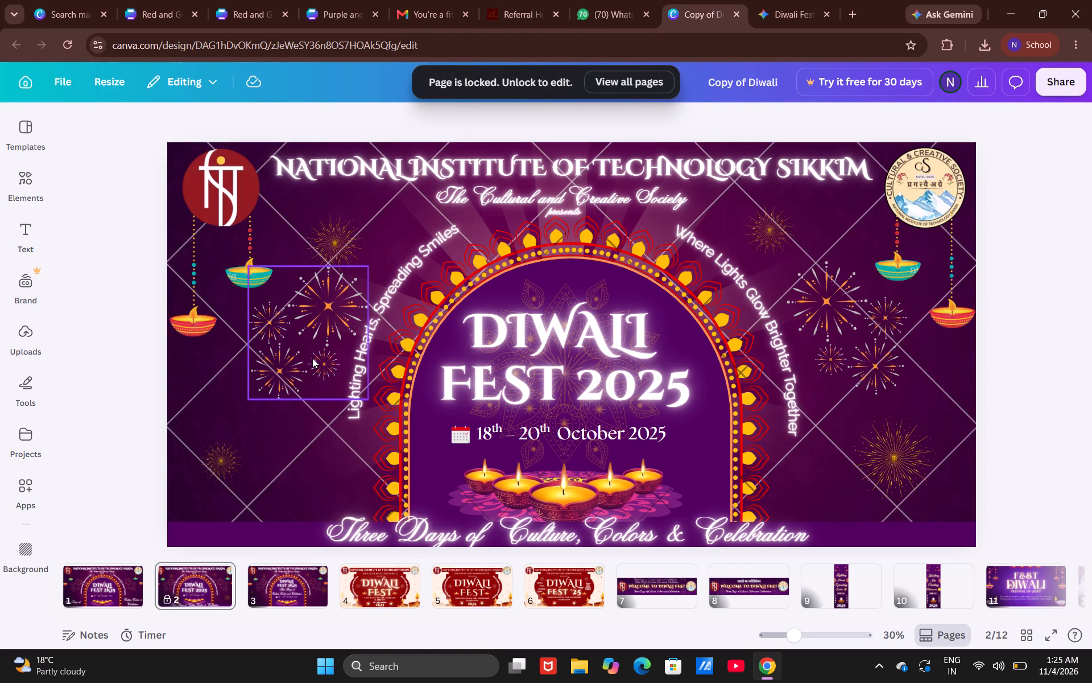
key("ctrl+c")
left_click(320, 0)
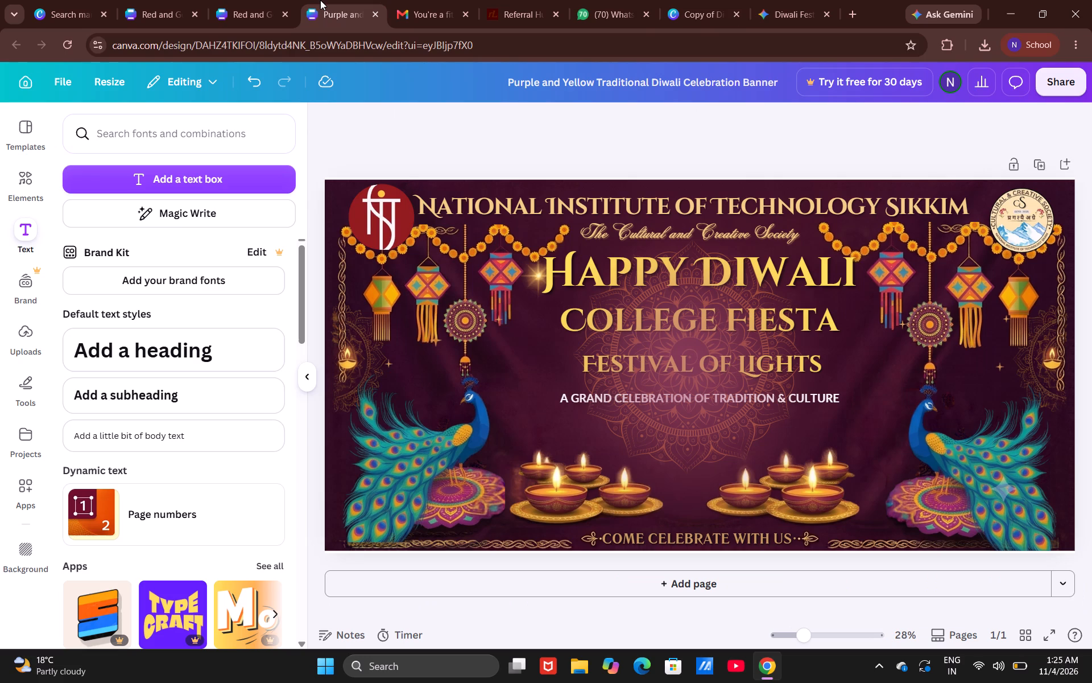
left_click(201, 0)
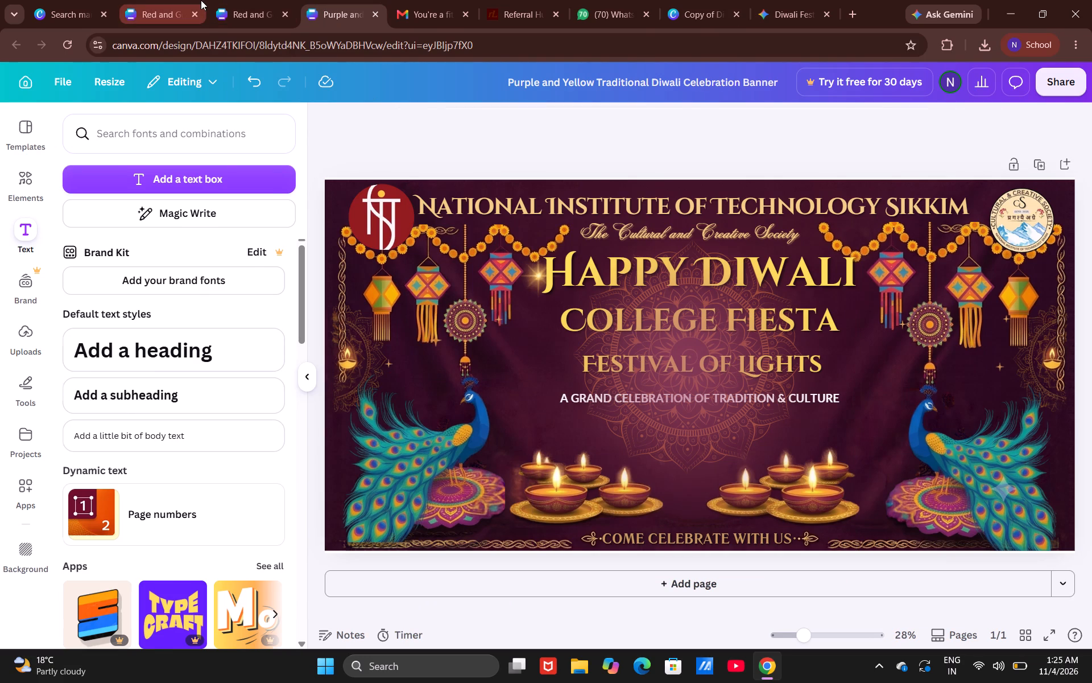
key("ctrl+v")
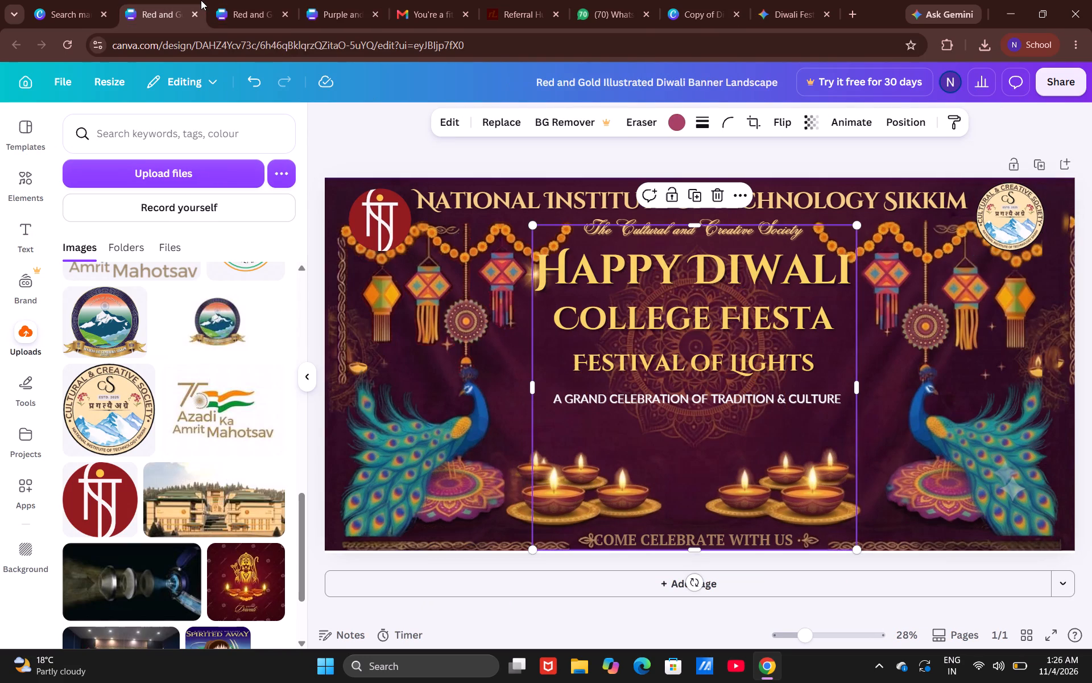
Return to the Copy of Diwali design and look through its pages from page 2 to the Welcome to Diwali Fest pages 7 and 8.
left_click(367, 5)
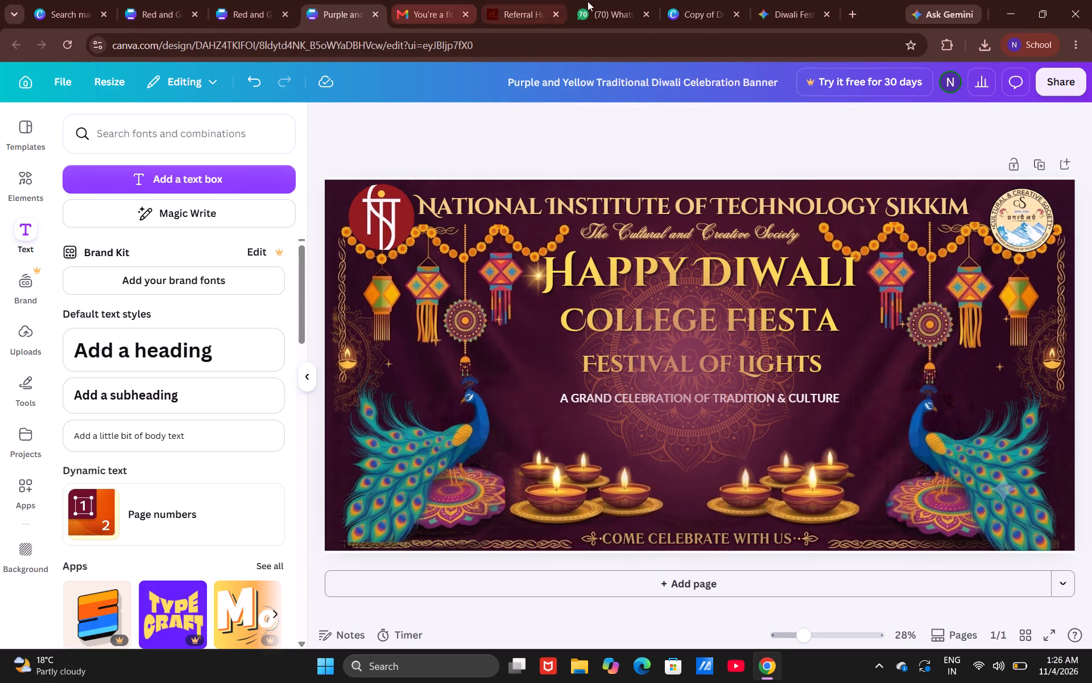
left_click(681, 0)
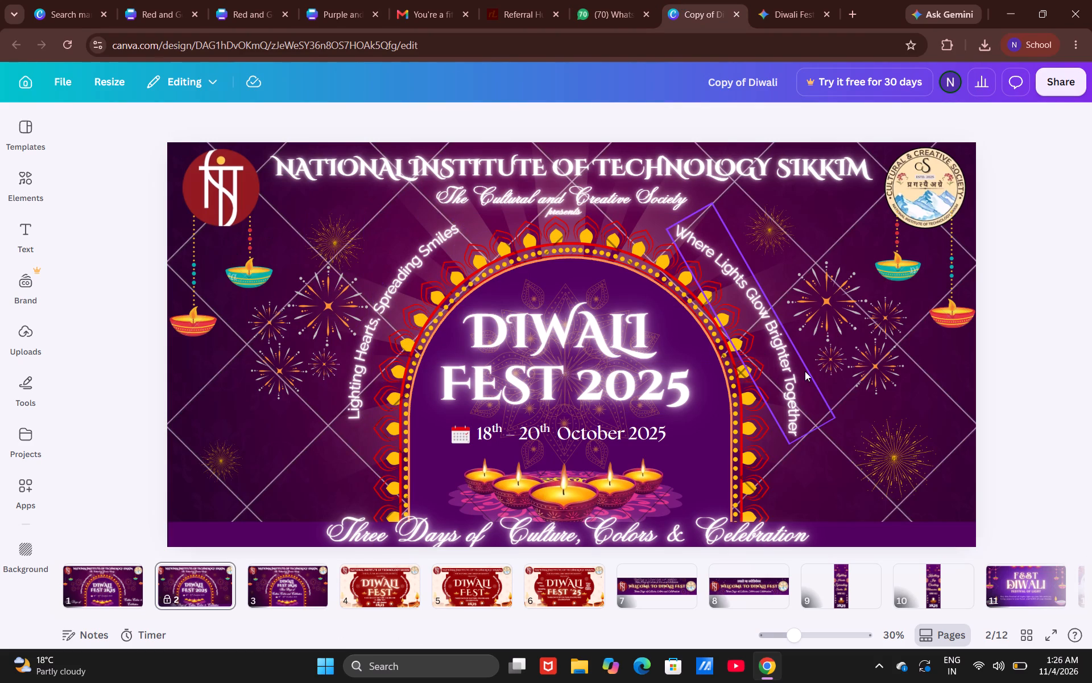
key("Right")
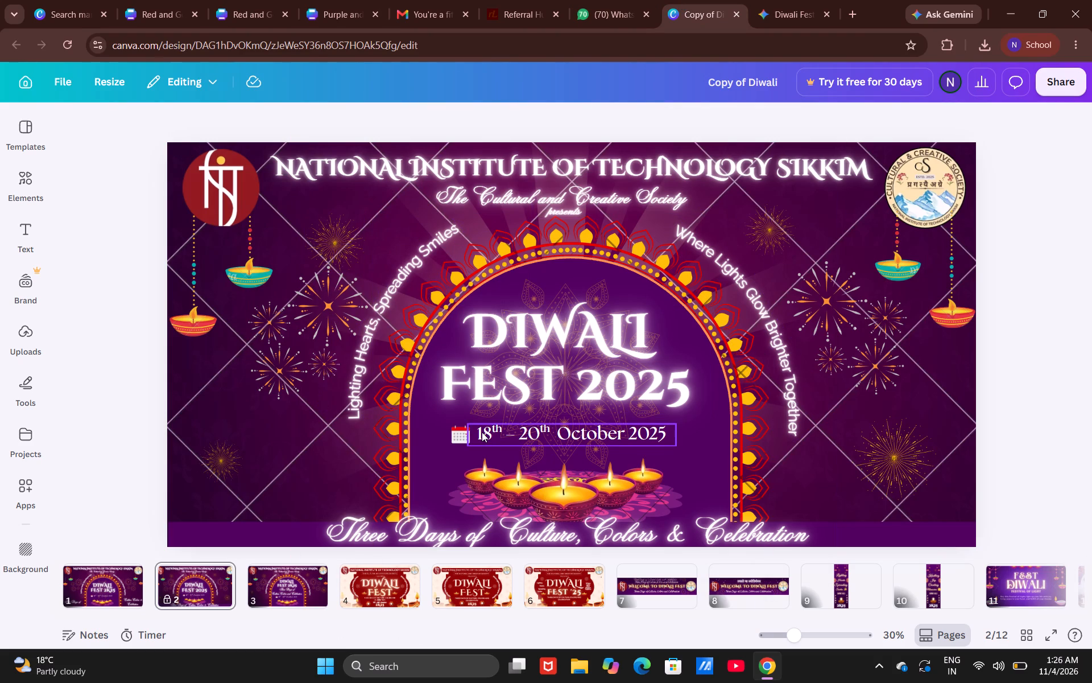
key("Right")
key("Right")
key("Right")
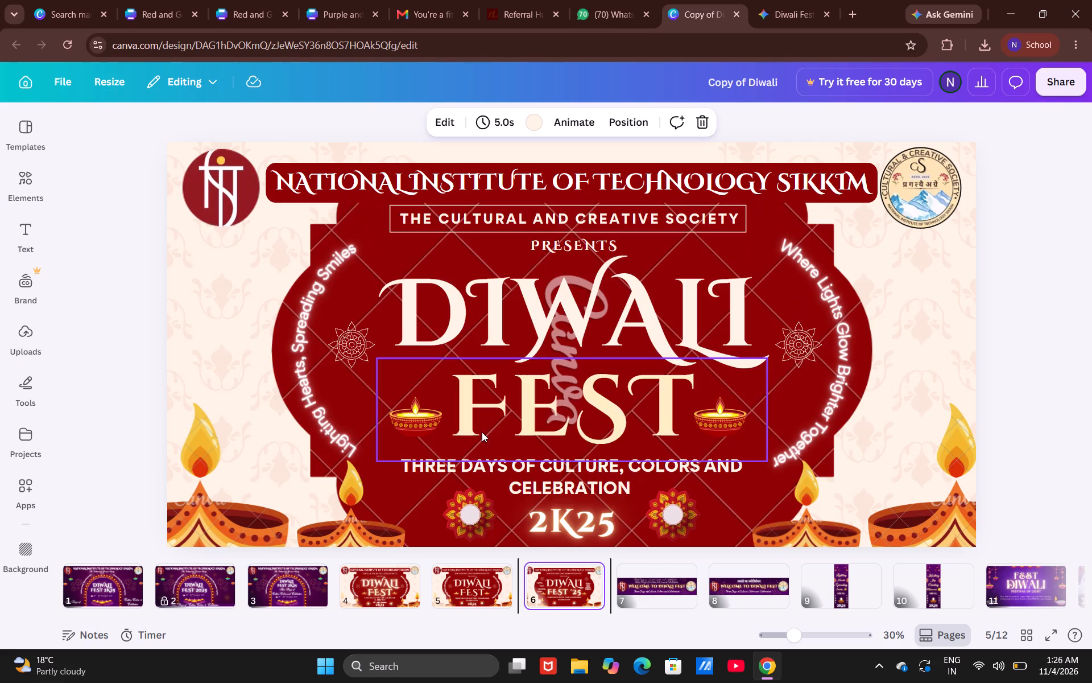
key("Right")
key("Right")
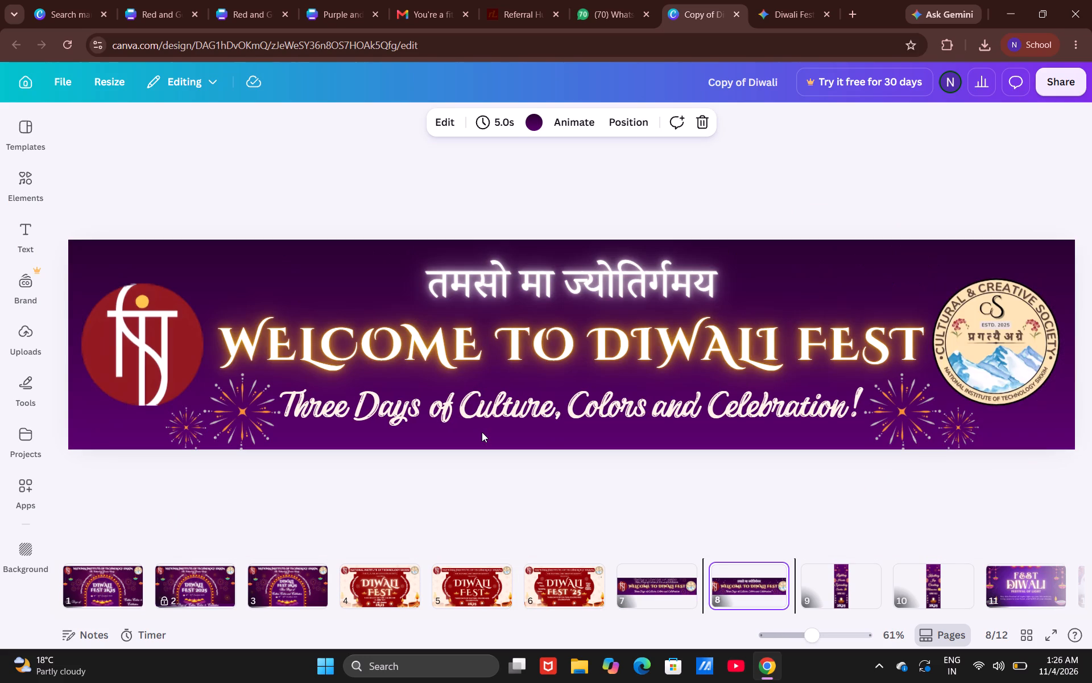
key("Left")
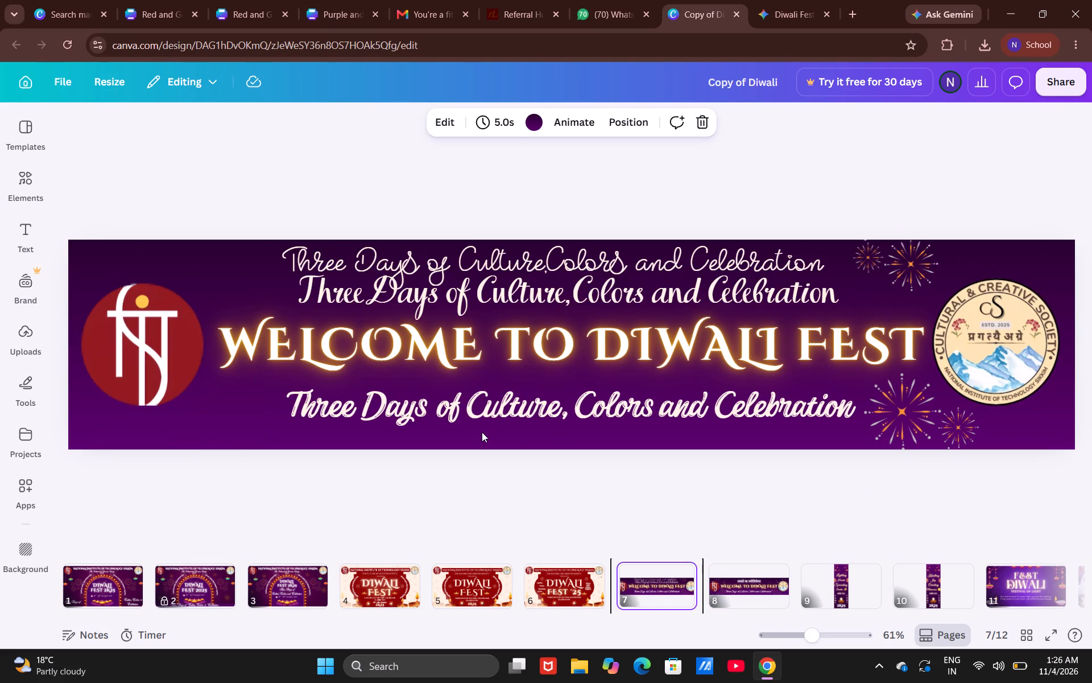
Look through the remaining pages of the Copy of Diwali design, from page 8 to page 12.
key("Right")
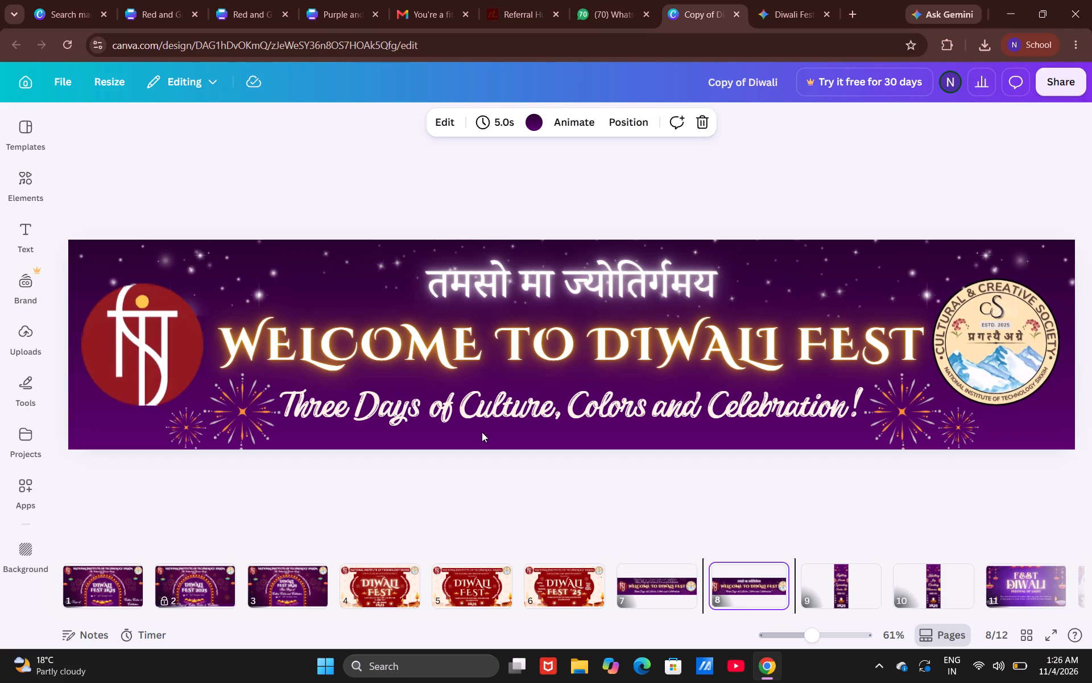
key("Right")
key("Right")
key("Right")
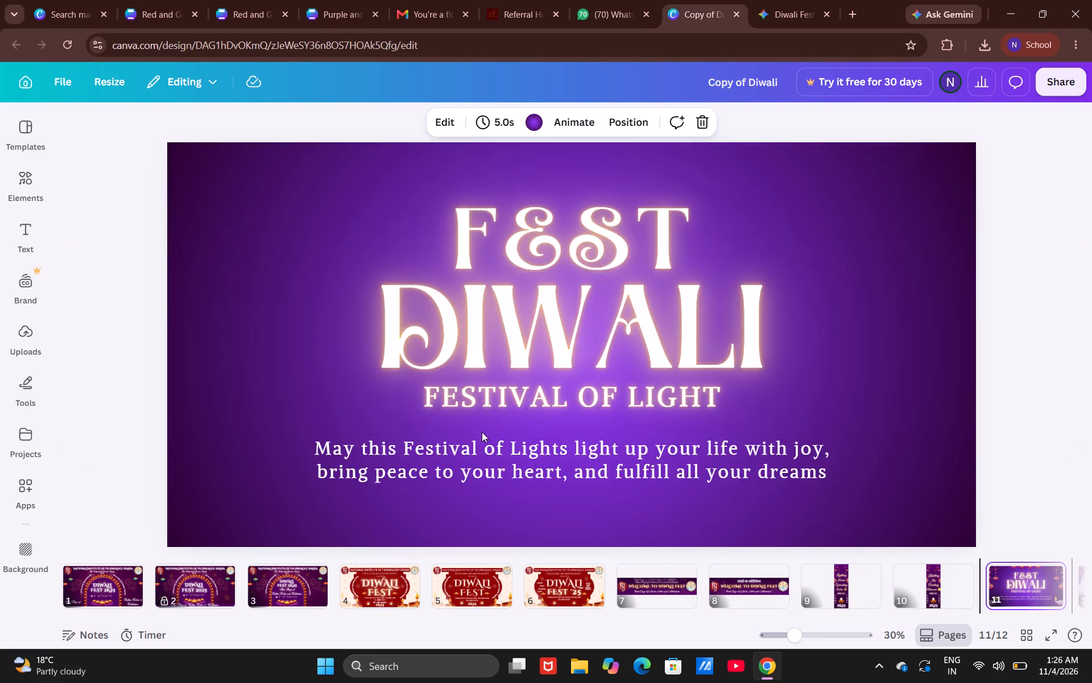
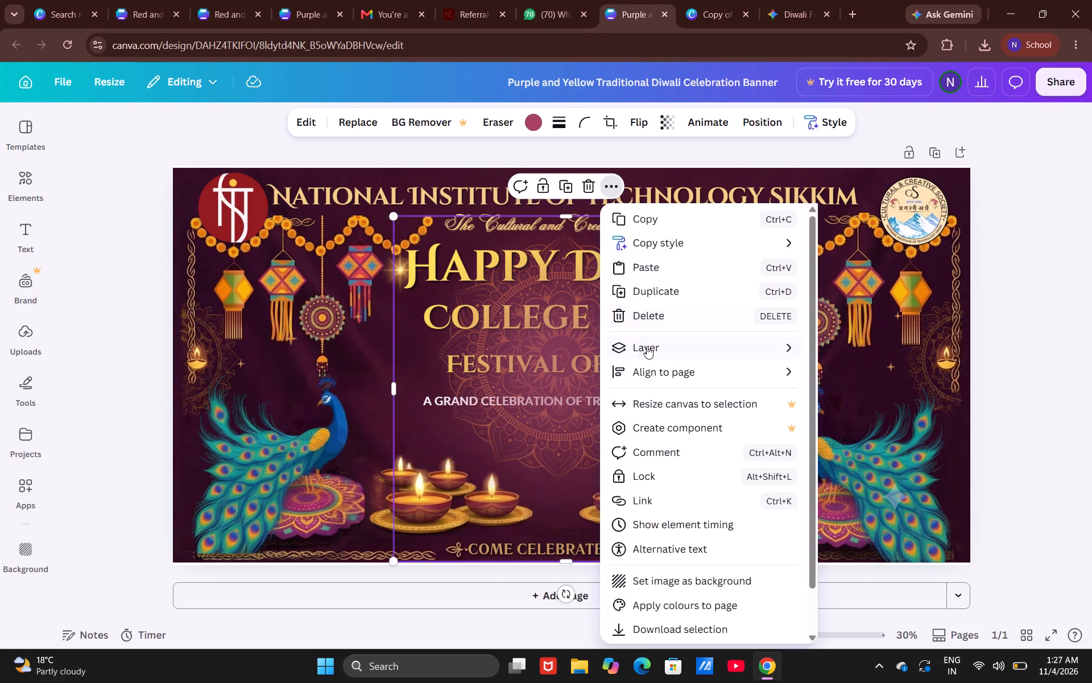
Send the pink glow graphic at the banner's centre backward several layers, behind the "A Grand Celebration of Tradition & Culture" text.
left_click(650, 346)
left_click(861, 402)
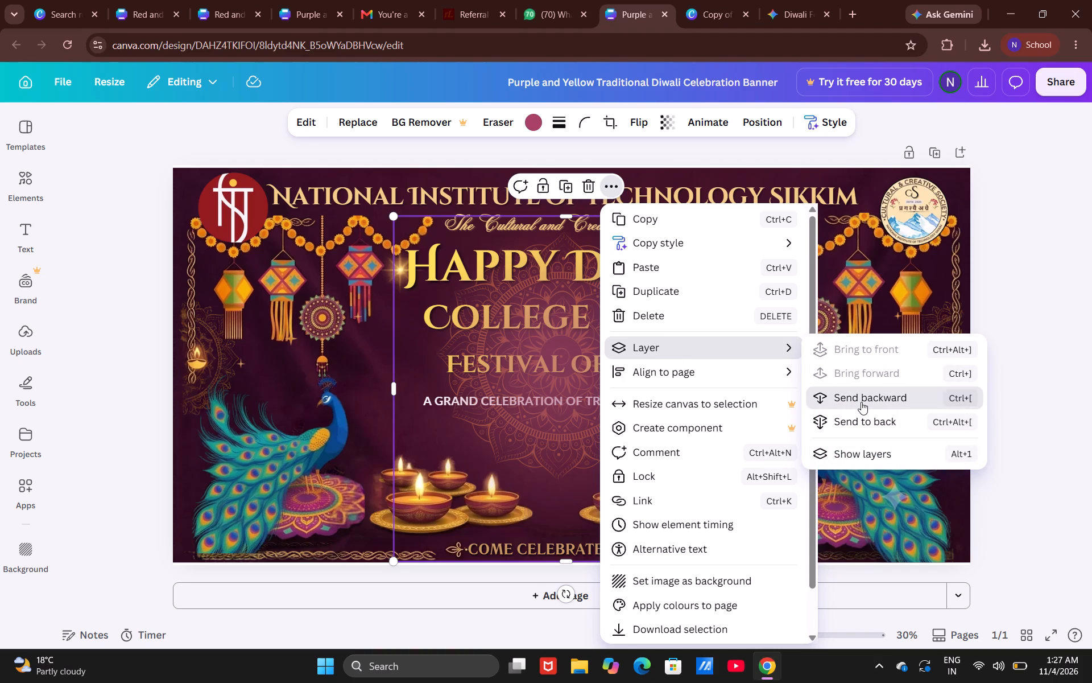
left_click(861, 402)
left_click(861, 402)
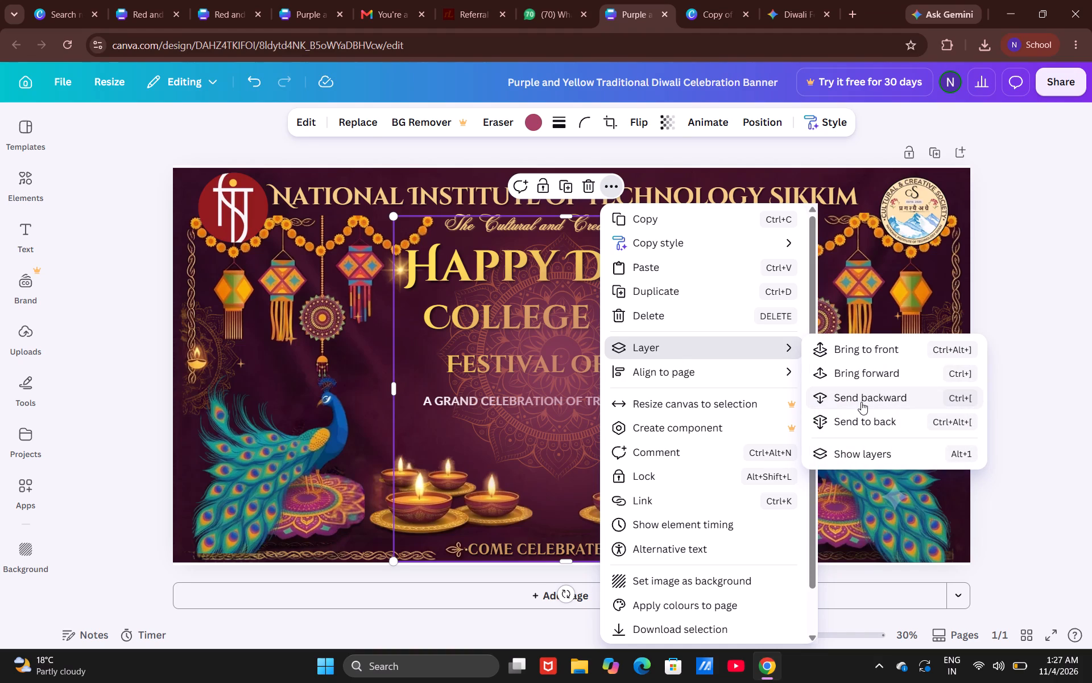
triple_click(861, 402)
triple_click(861, 402)
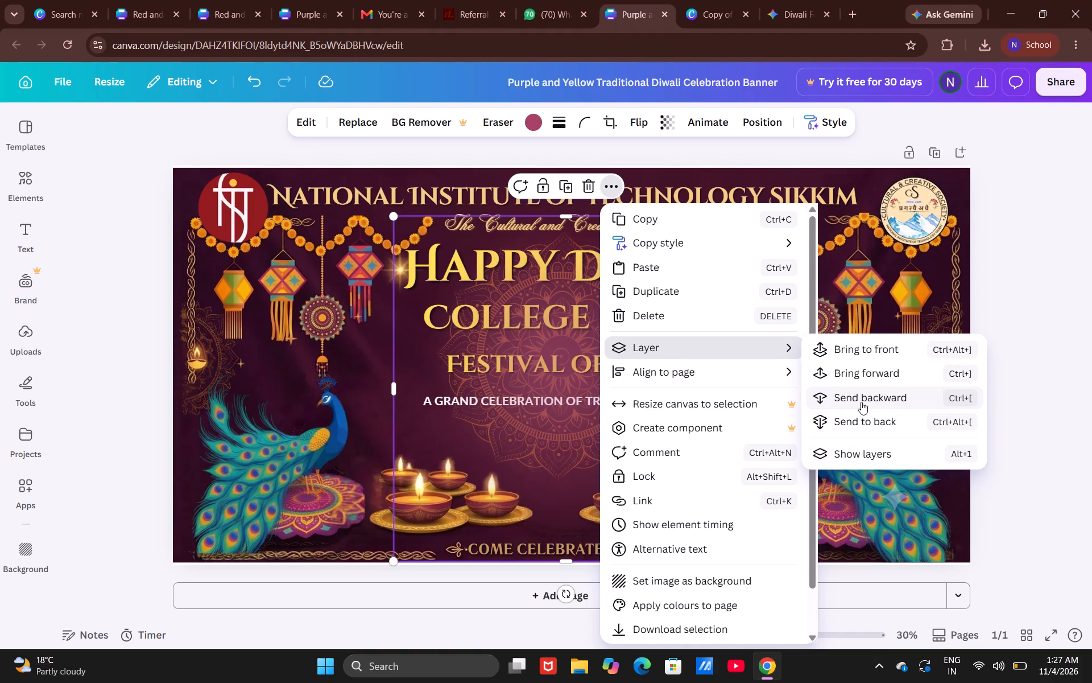
left_click(861, 402)
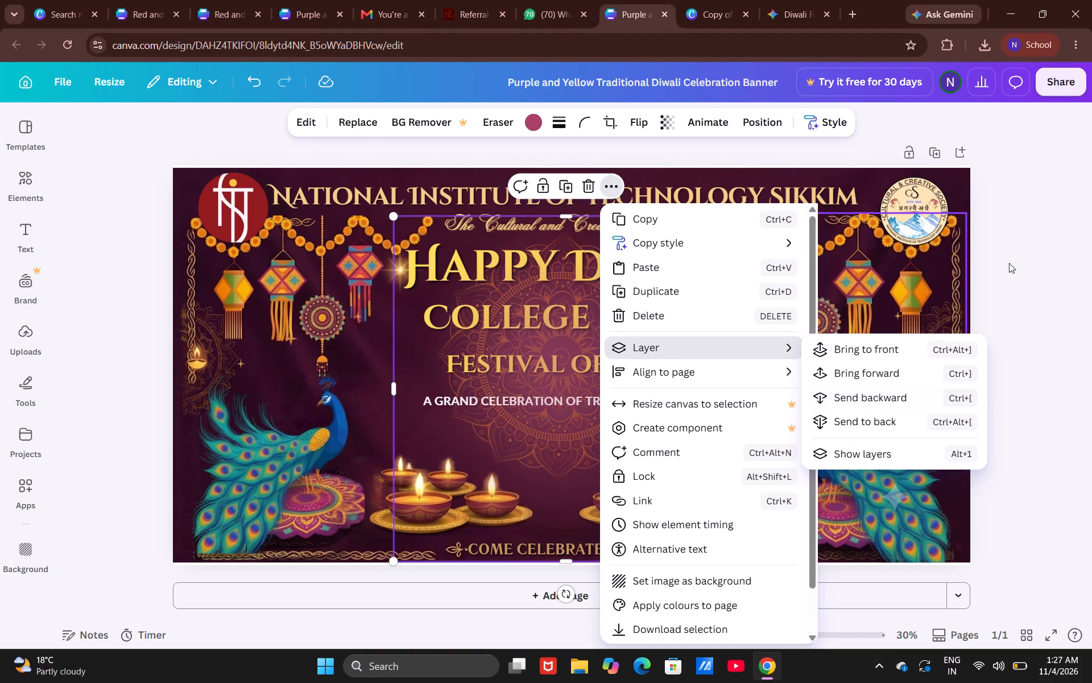
left_click(1016, 258)
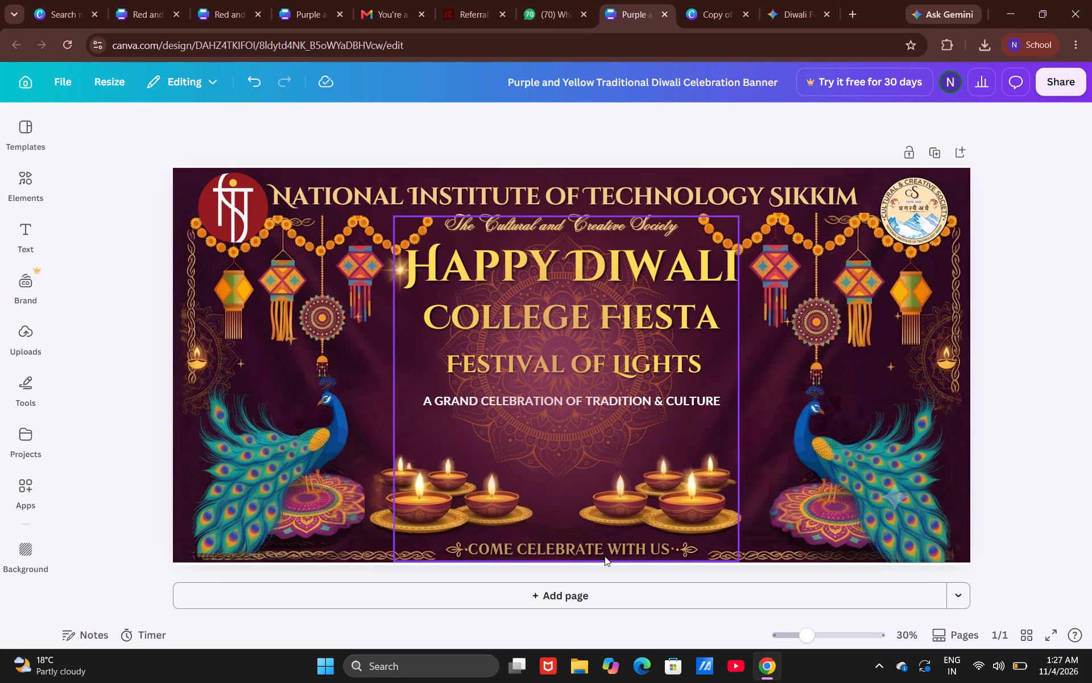
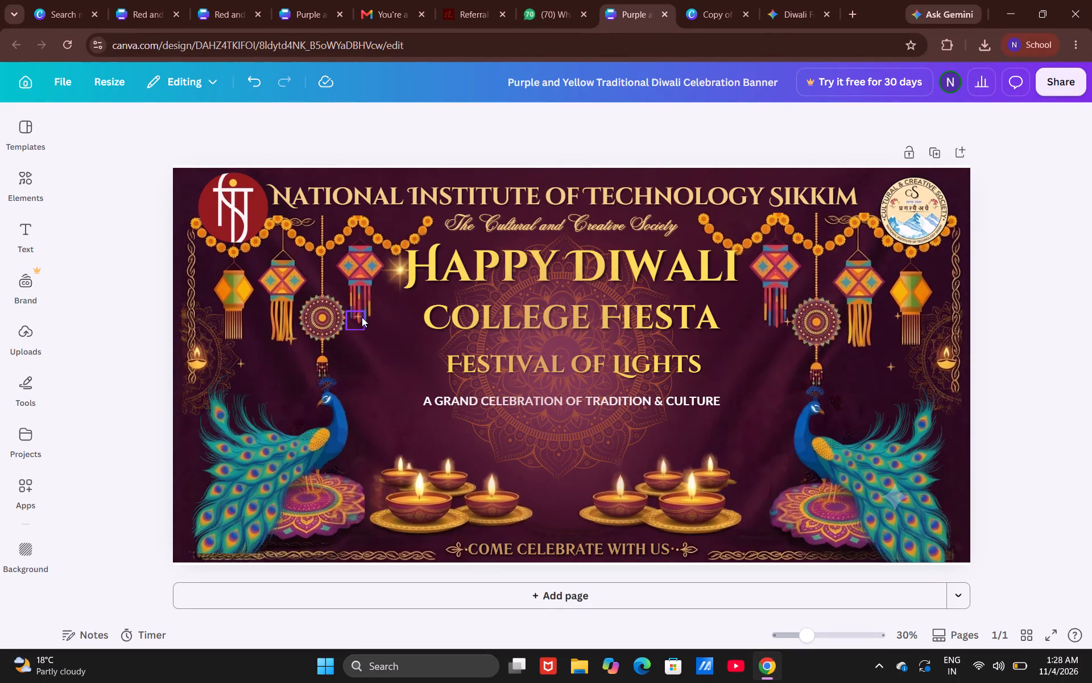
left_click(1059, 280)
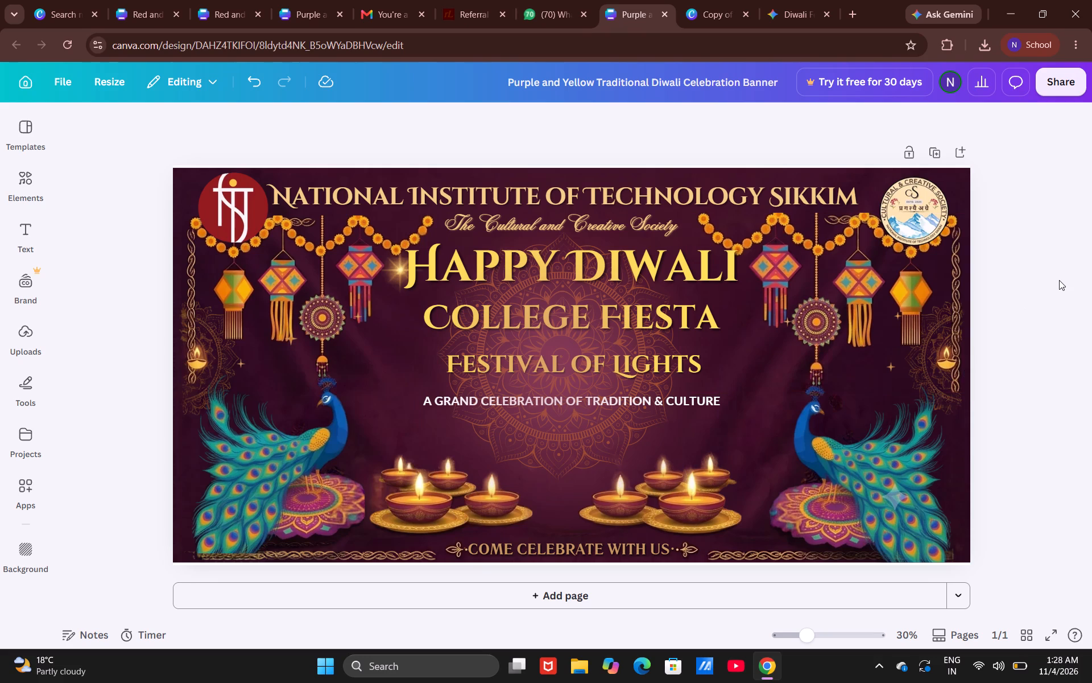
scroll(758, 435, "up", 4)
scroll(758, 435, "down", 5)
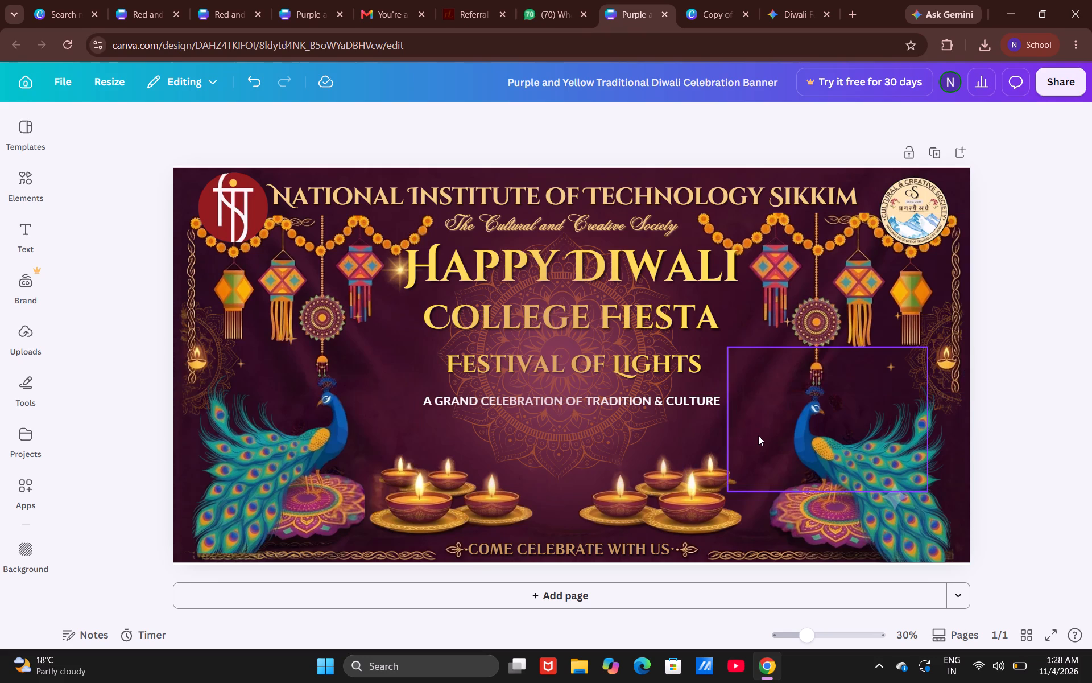
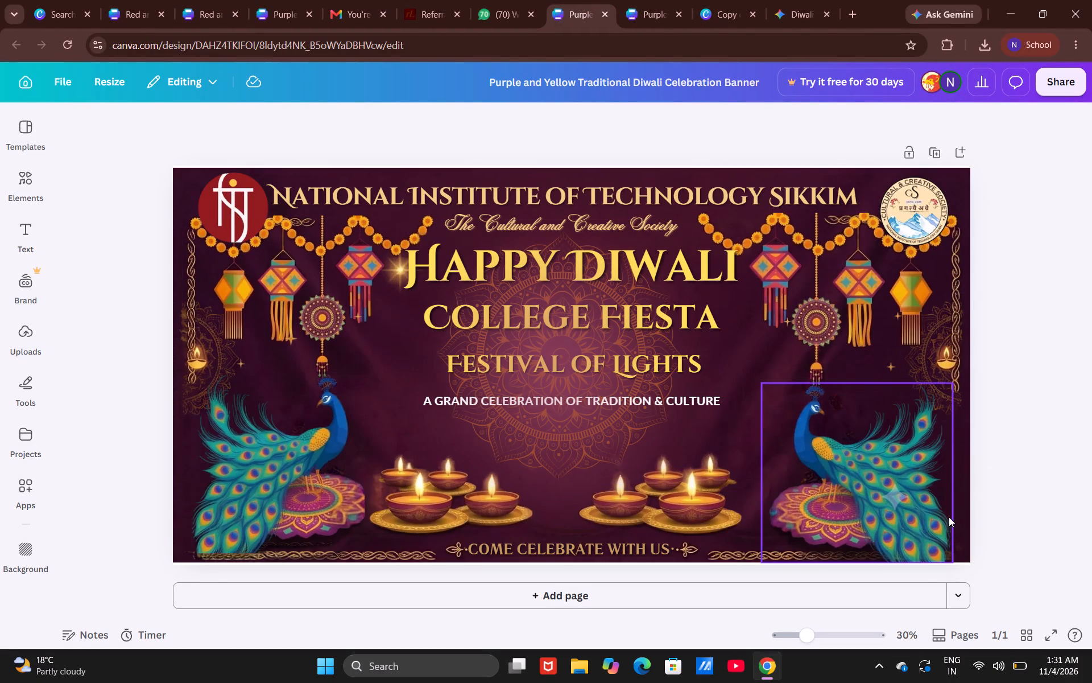
Delete the peacock image from the banner's lower right corner, leaving the matching peacock on the left side.
left_click(896, 493)
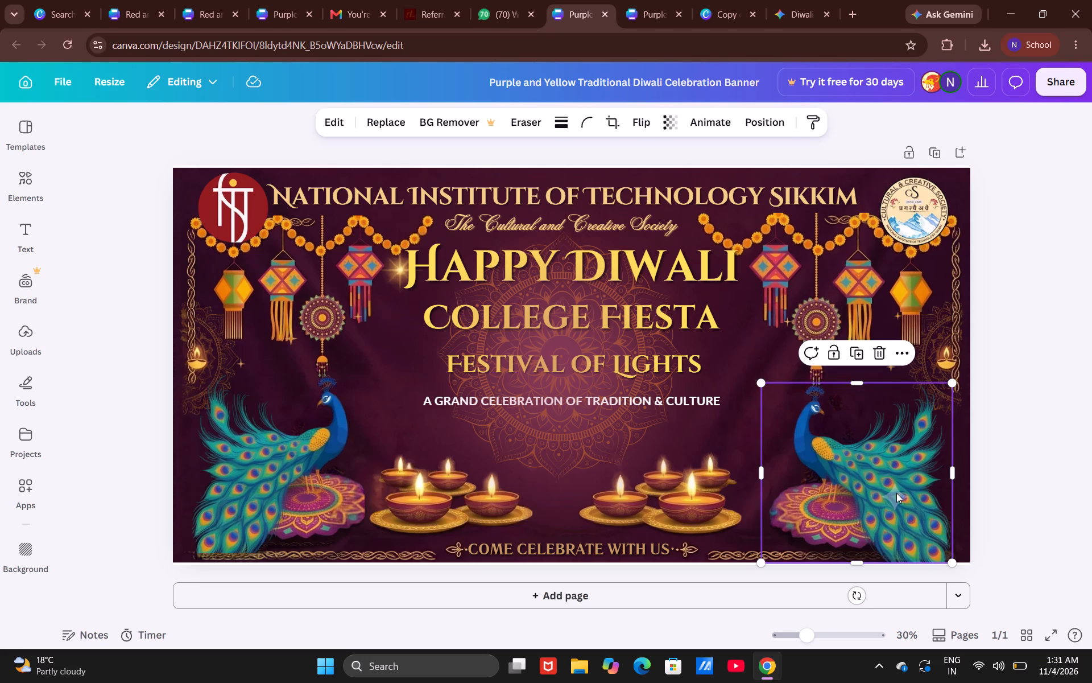
key("BackSpace")
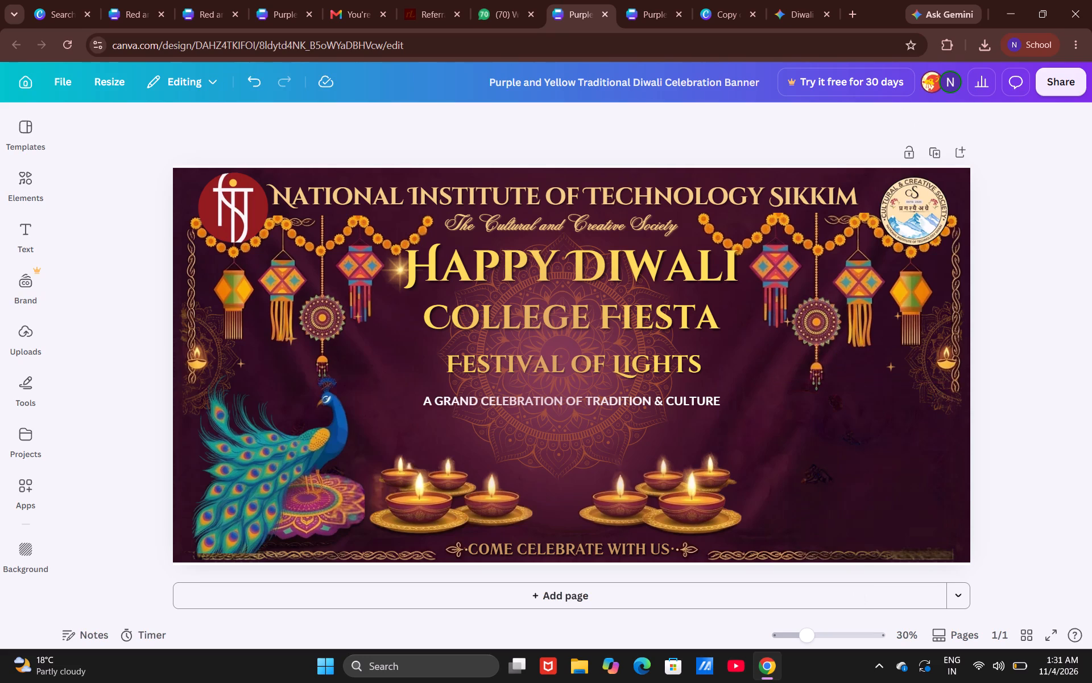
Undo the last change that removed the peacock on the banner's right side.
key("ctrl+z")
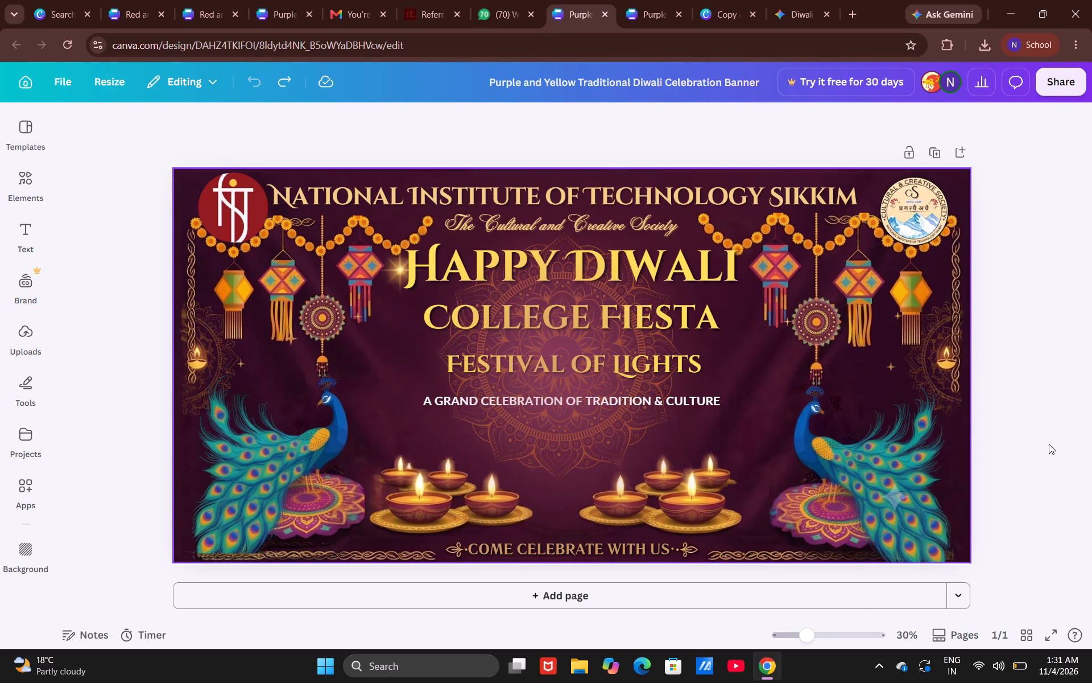
Split the right-hand peacock image into editable layers with Magic Layers.
left_click(886, 476)
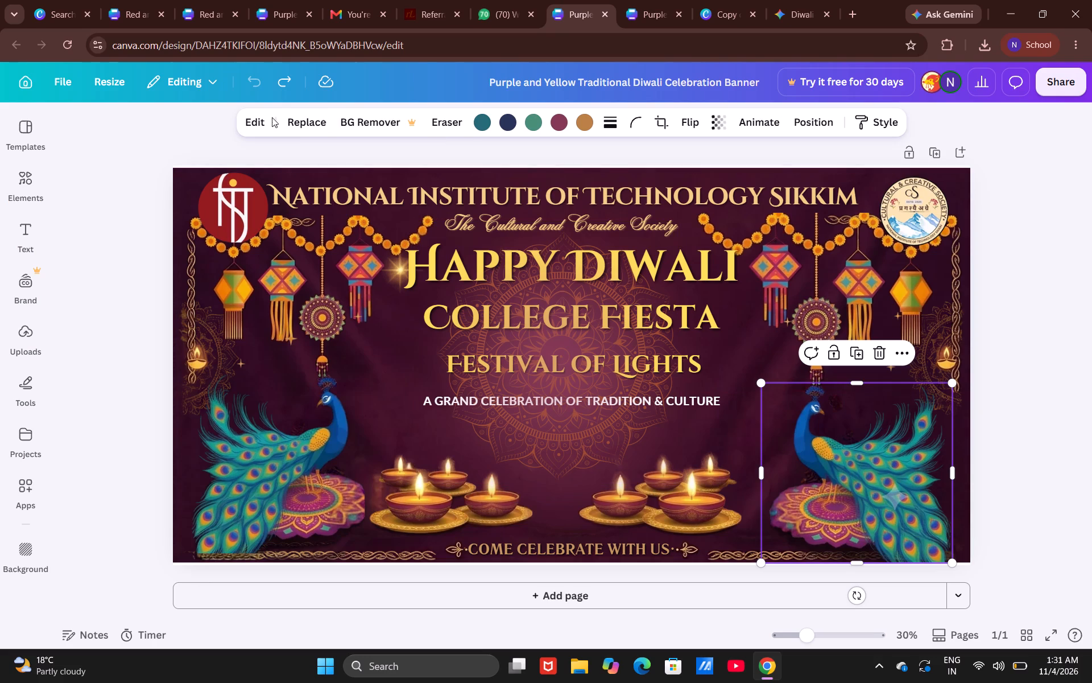
left_click(260, 120)
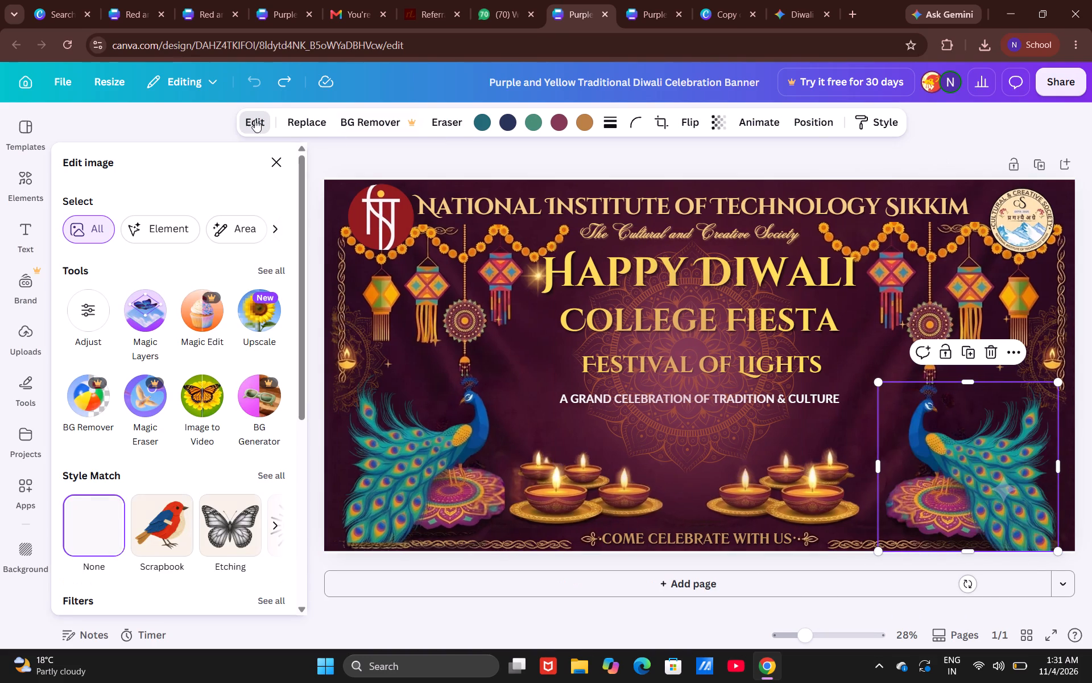
left_click(150, 314)
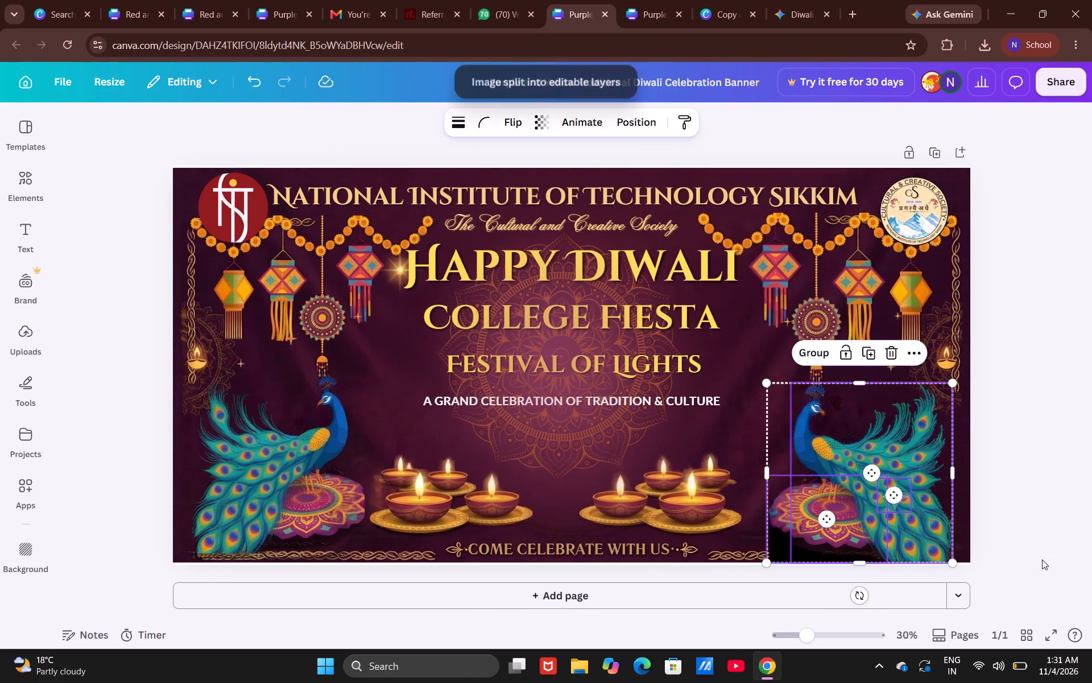
left_click(1014, 472)
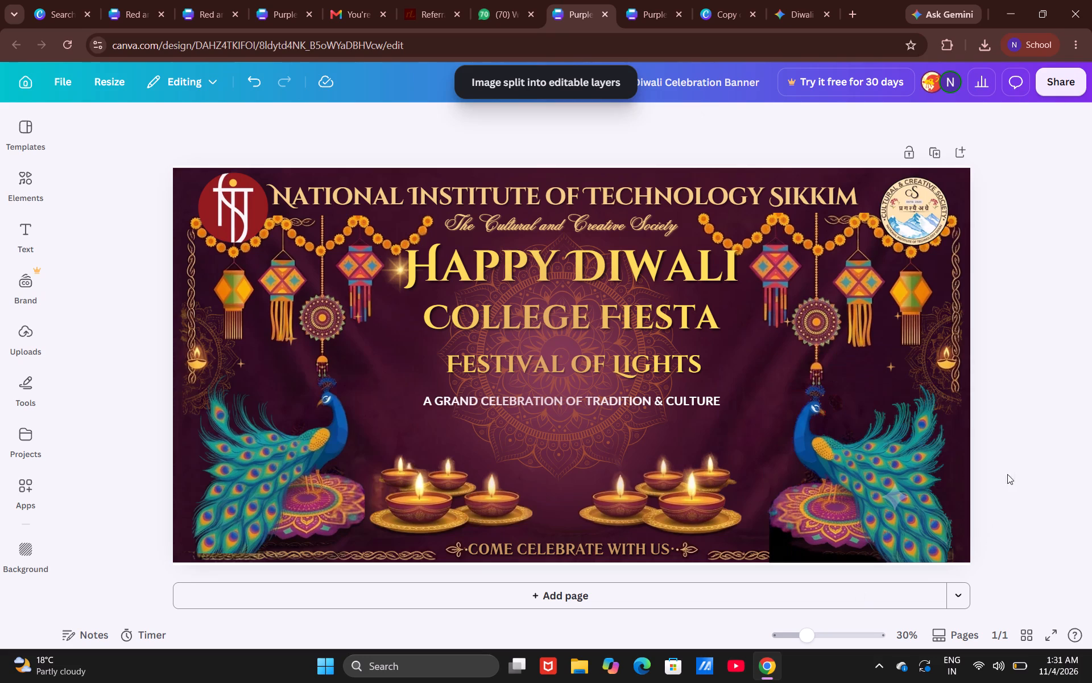
Delete the small sparkle layer over the right-hand peacock's tail feathers.
left_click(887, 492)
key("BackSpace")
left_click(1054, 433)
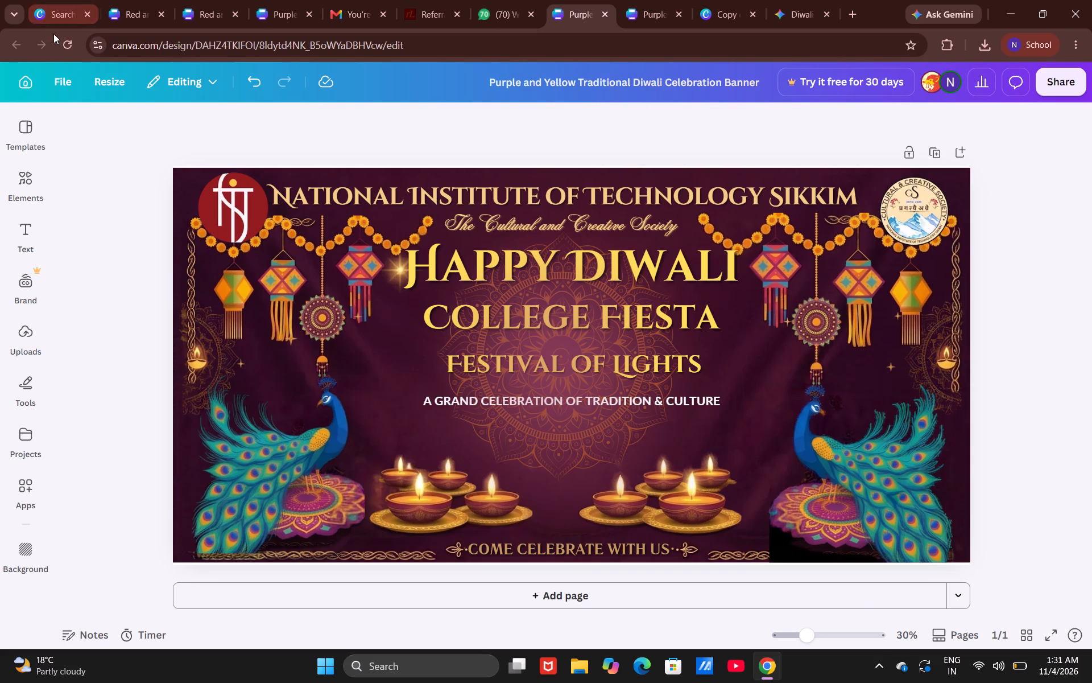
Reload the banner design page.
left_click(80, 50)
left_click(76, 50)
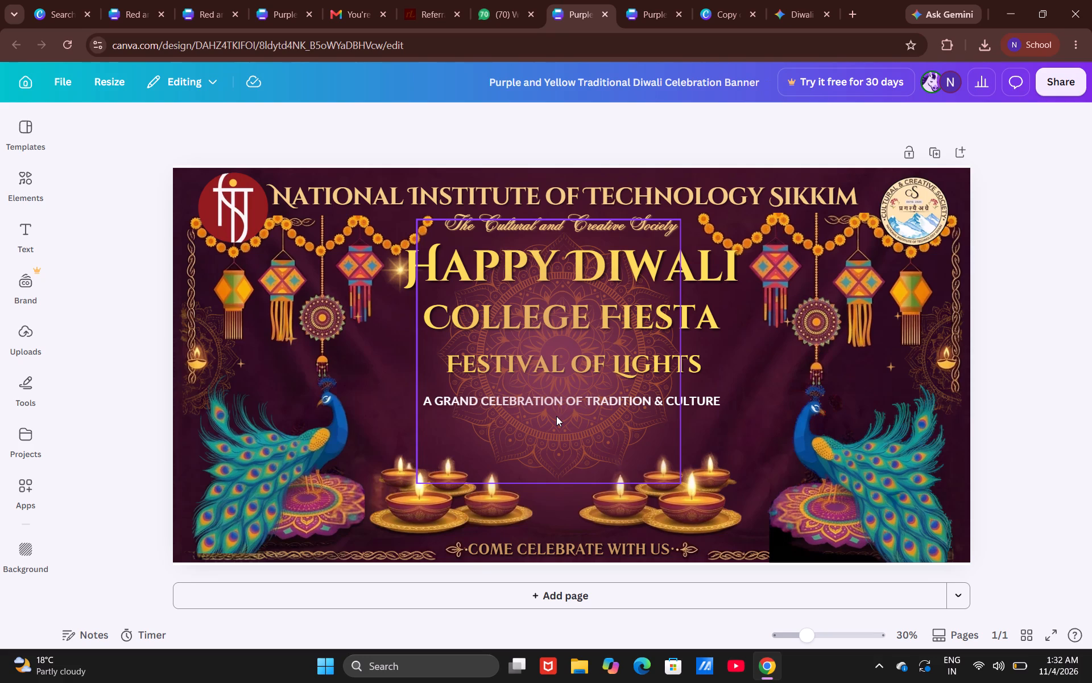
Move the pink glow graphic at the banner's centre slightly upward.
left_click(545, 442)
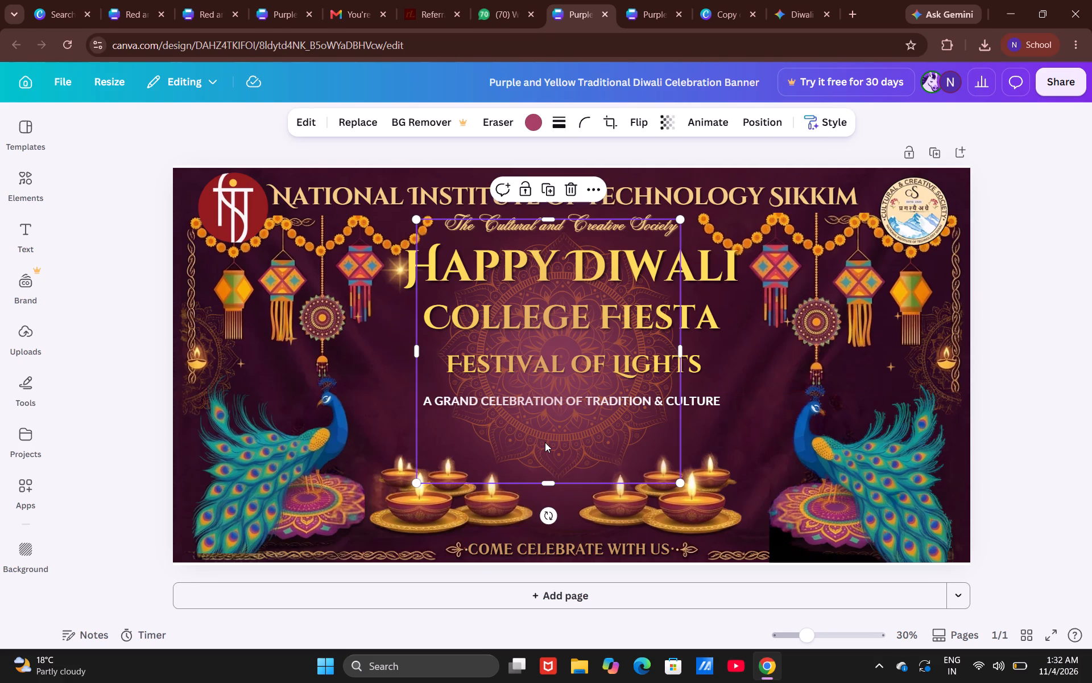
left_click(545, 442)
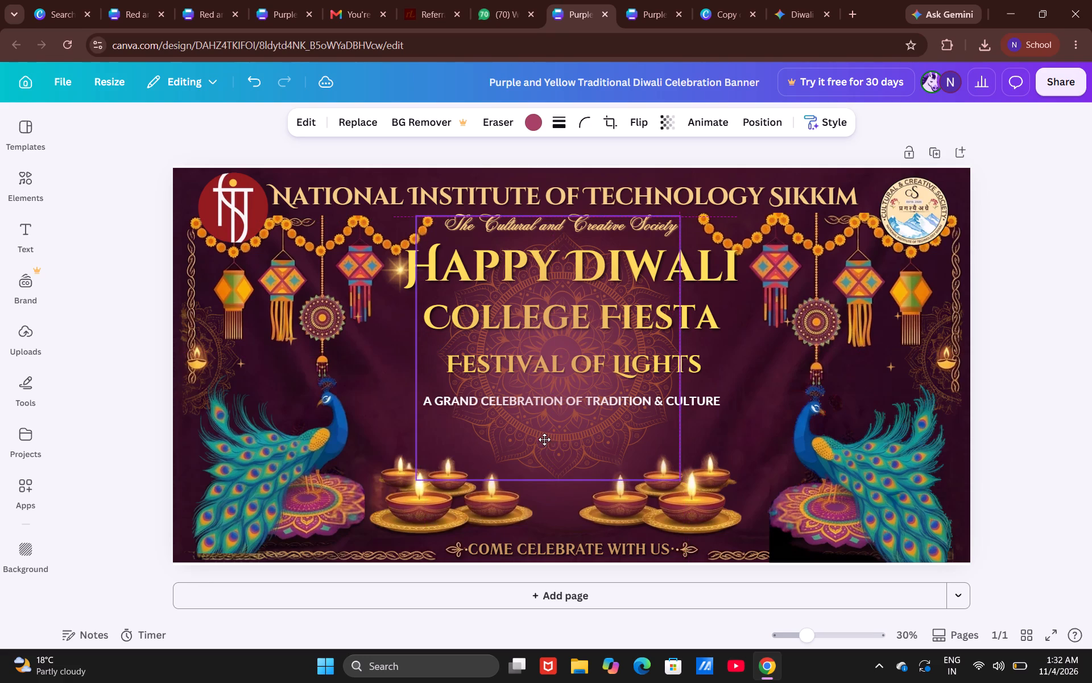
left_click(1029, 334)
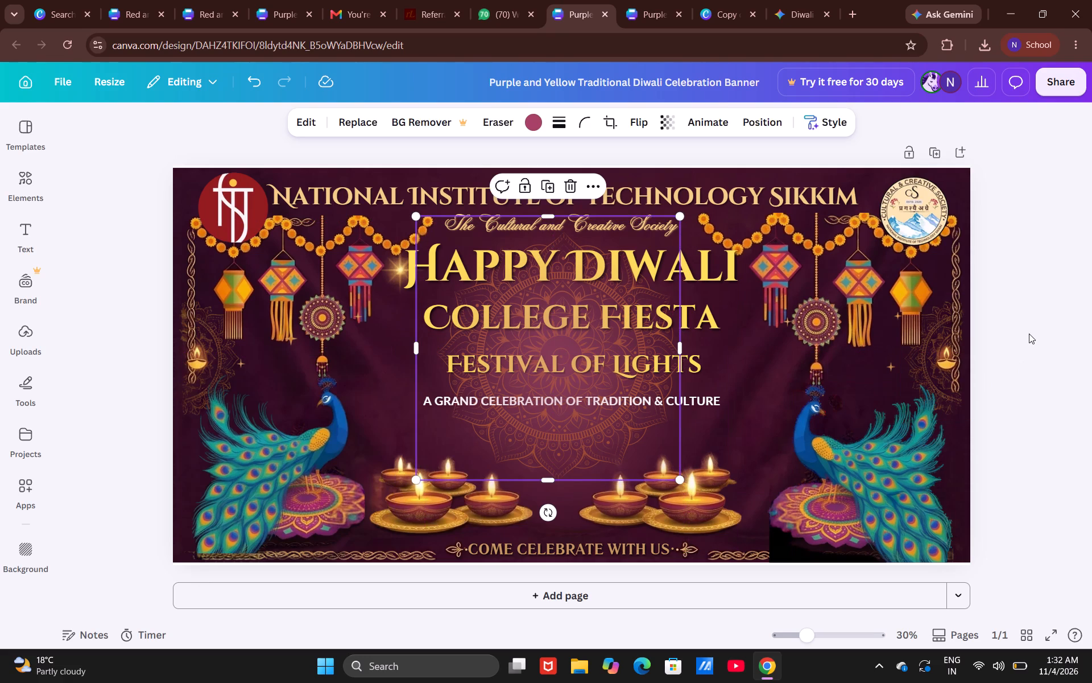